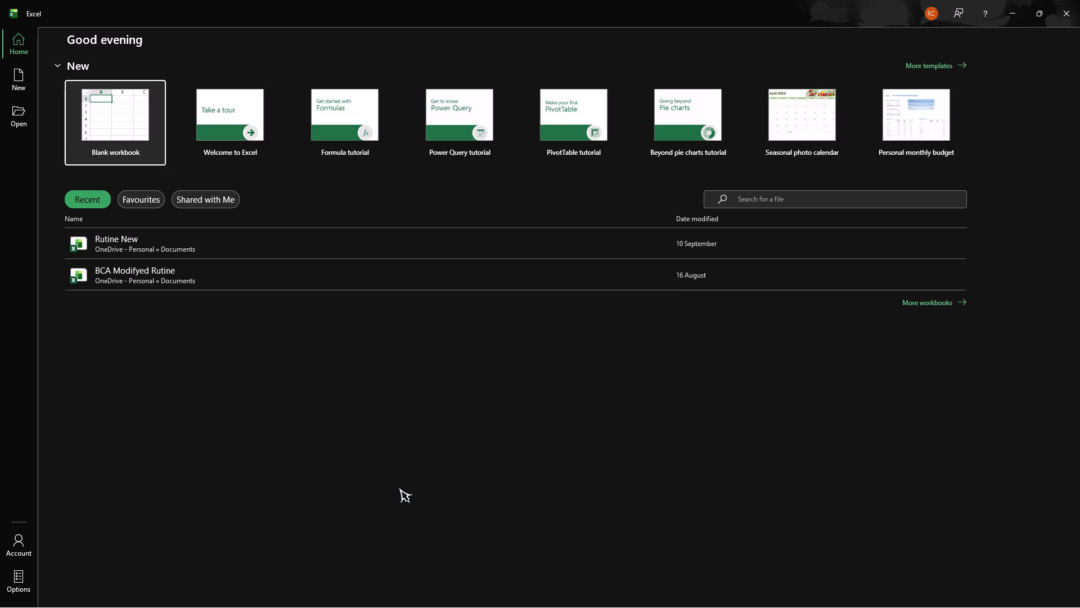
Create a new blank workbook.
left_click(136, 126)
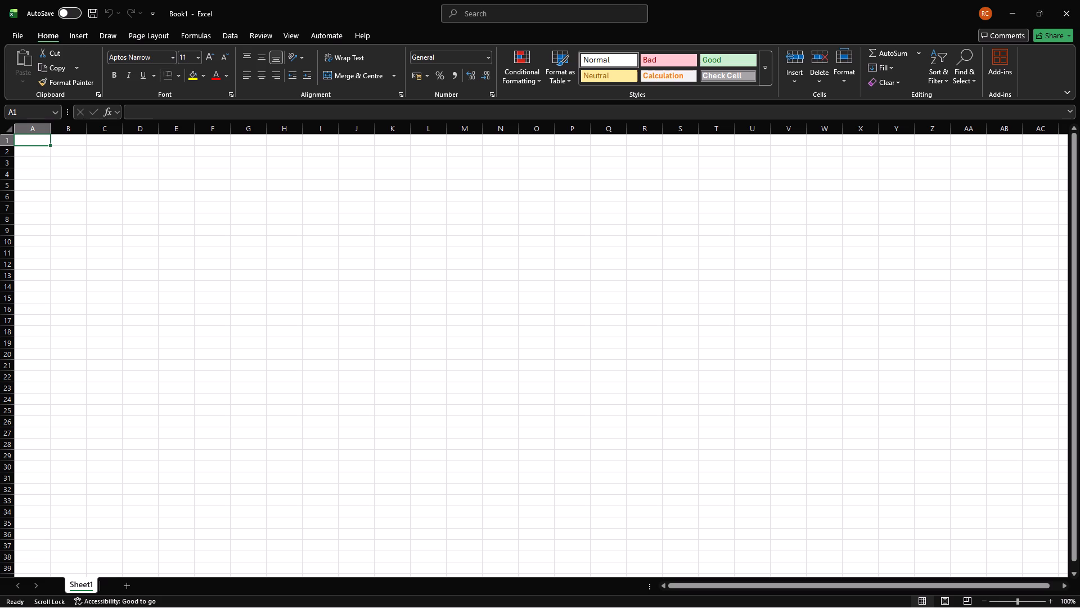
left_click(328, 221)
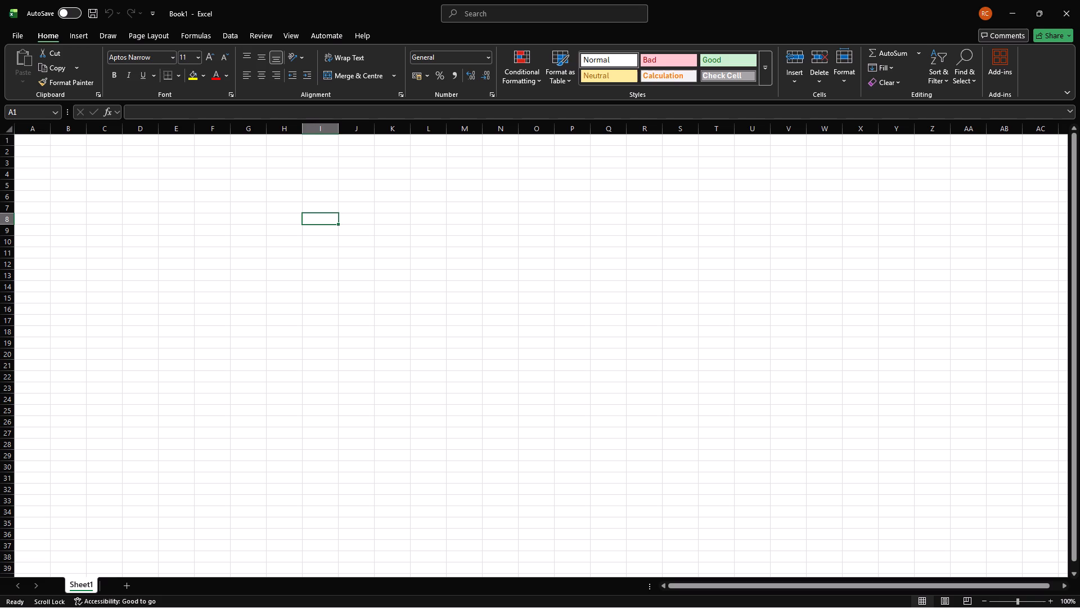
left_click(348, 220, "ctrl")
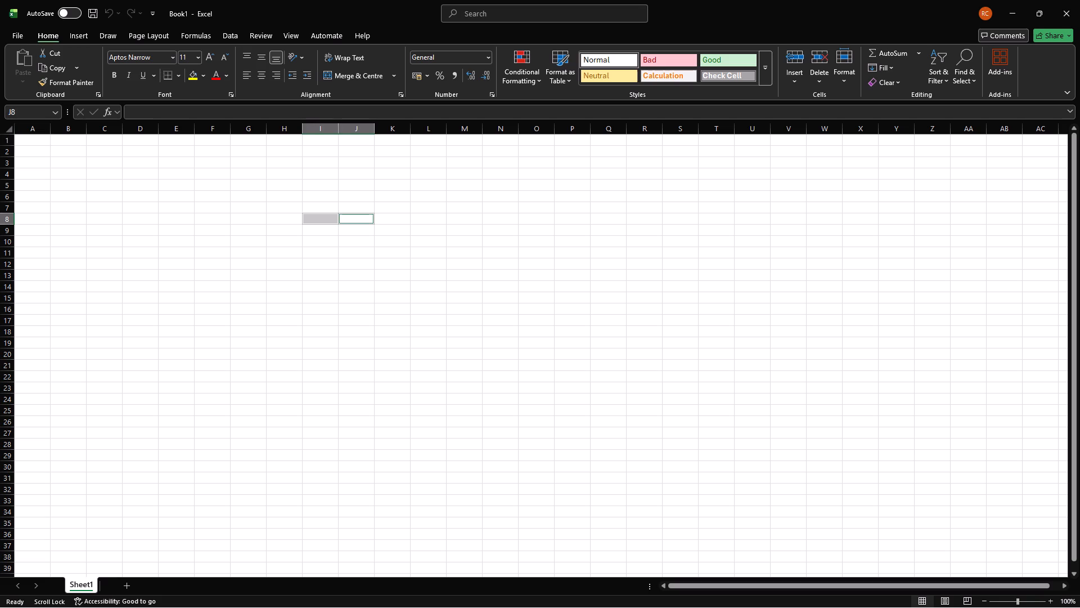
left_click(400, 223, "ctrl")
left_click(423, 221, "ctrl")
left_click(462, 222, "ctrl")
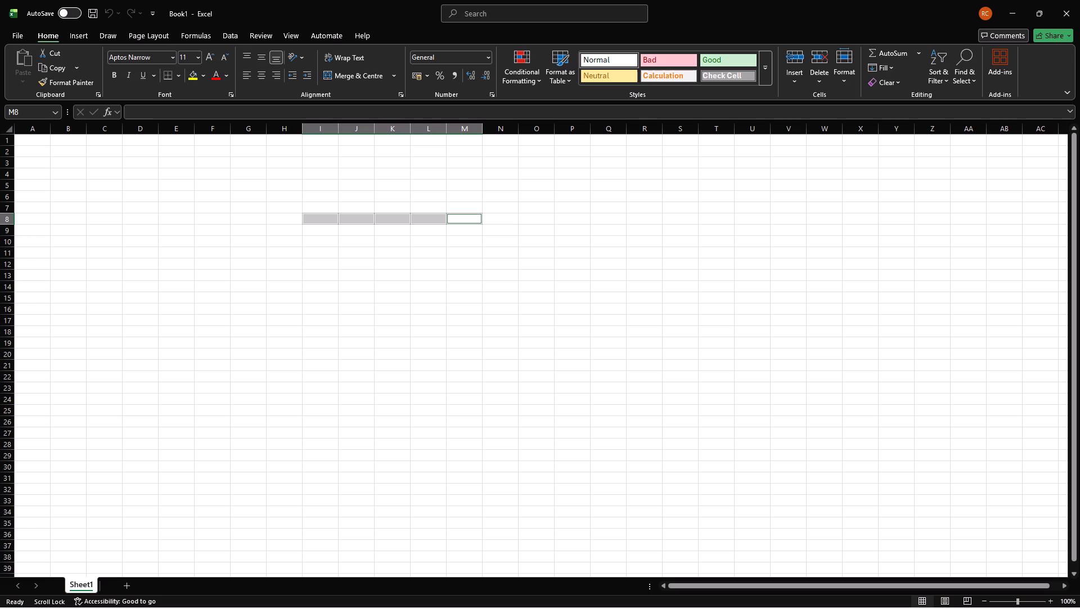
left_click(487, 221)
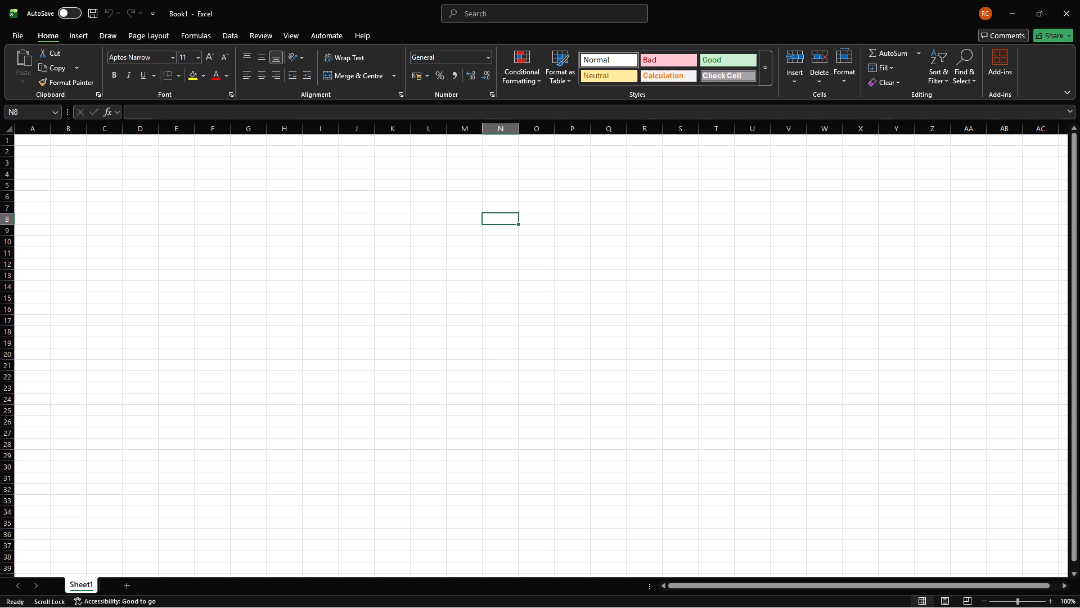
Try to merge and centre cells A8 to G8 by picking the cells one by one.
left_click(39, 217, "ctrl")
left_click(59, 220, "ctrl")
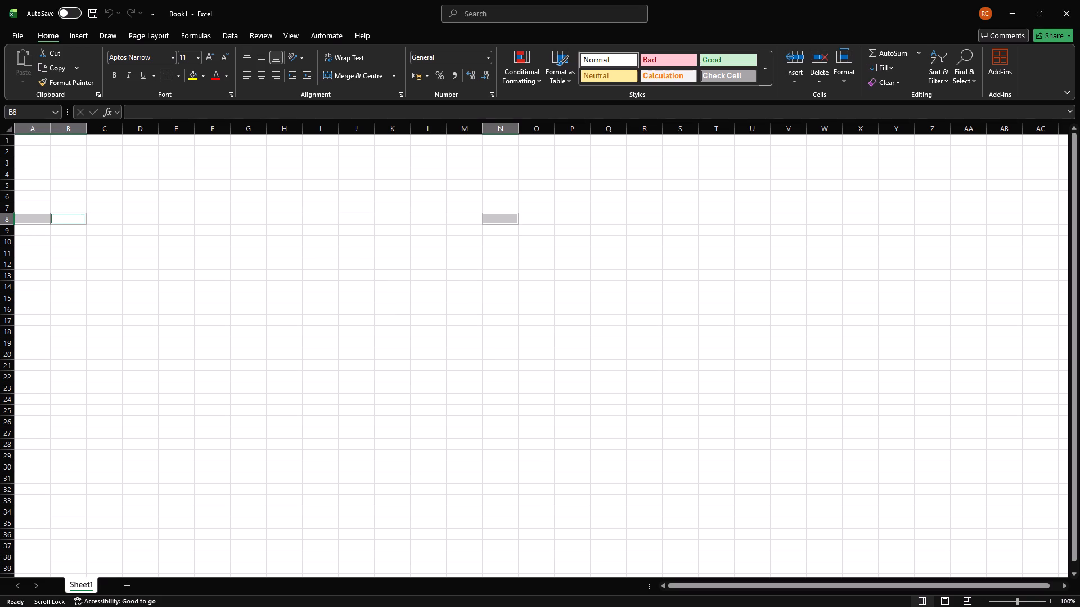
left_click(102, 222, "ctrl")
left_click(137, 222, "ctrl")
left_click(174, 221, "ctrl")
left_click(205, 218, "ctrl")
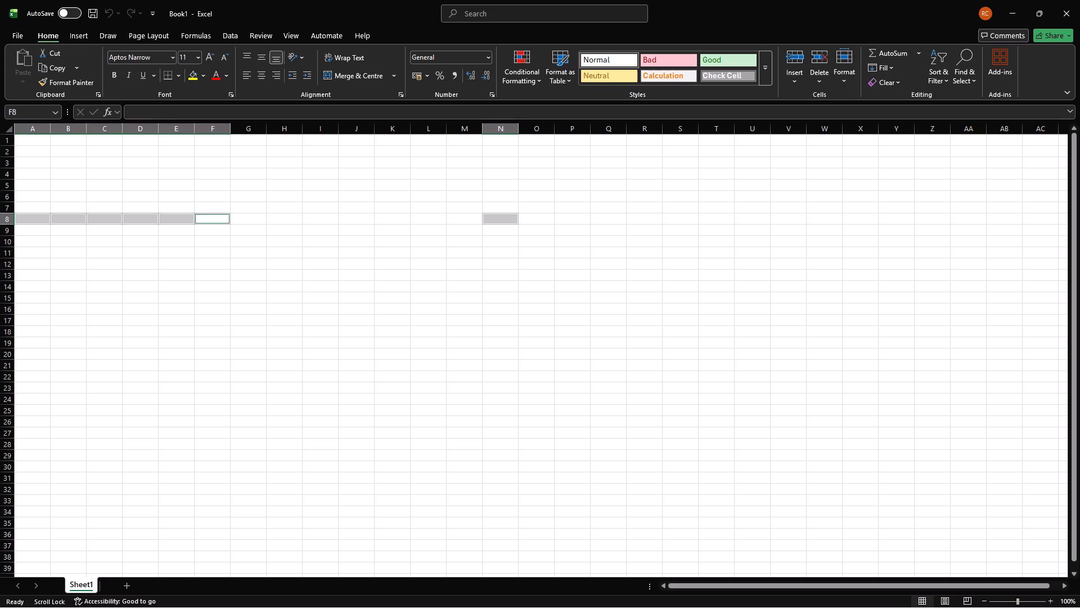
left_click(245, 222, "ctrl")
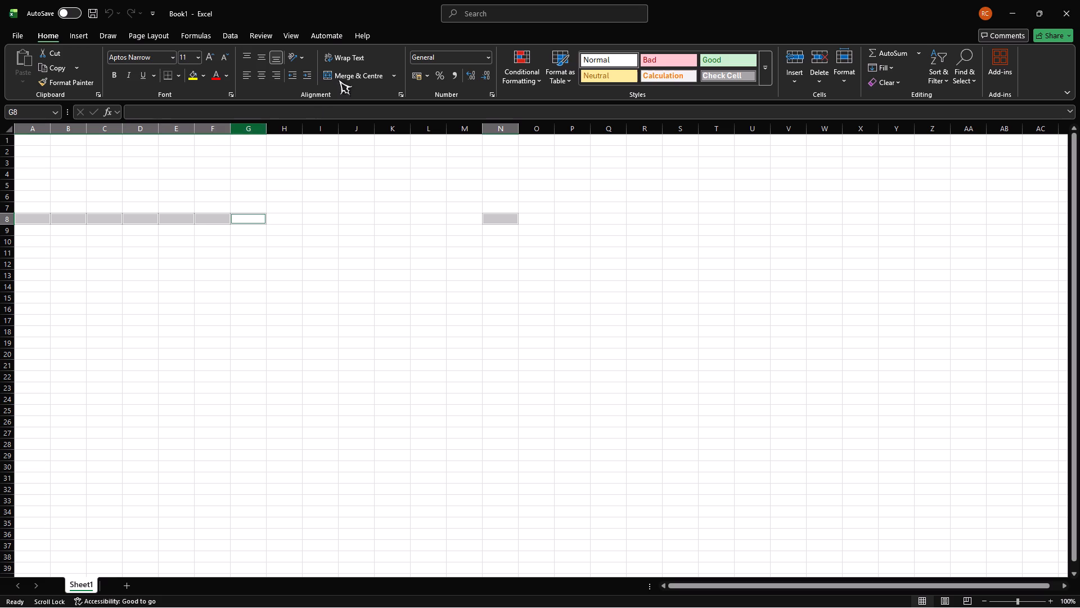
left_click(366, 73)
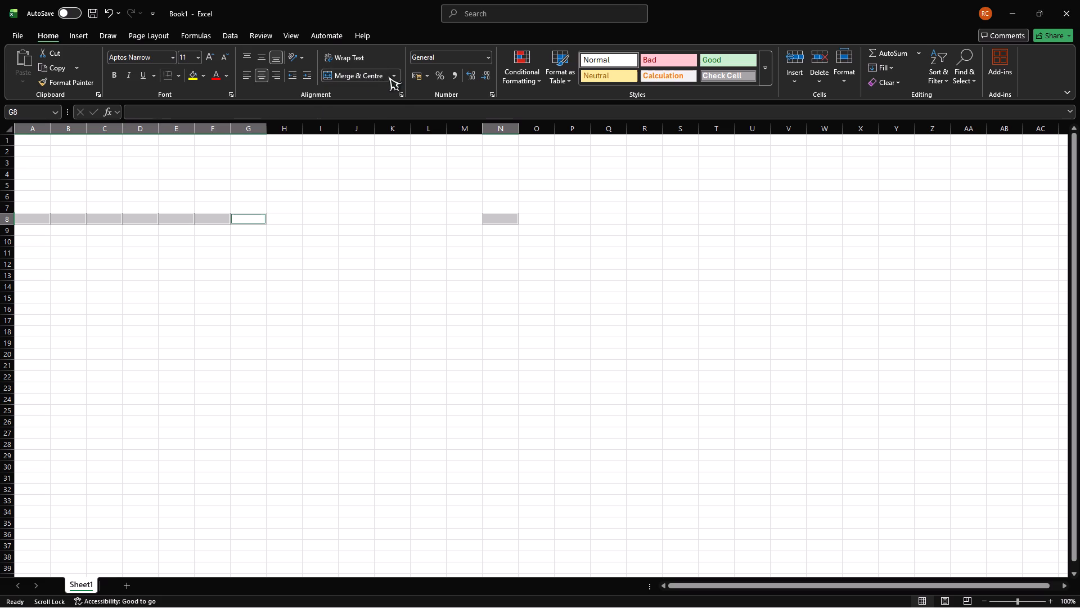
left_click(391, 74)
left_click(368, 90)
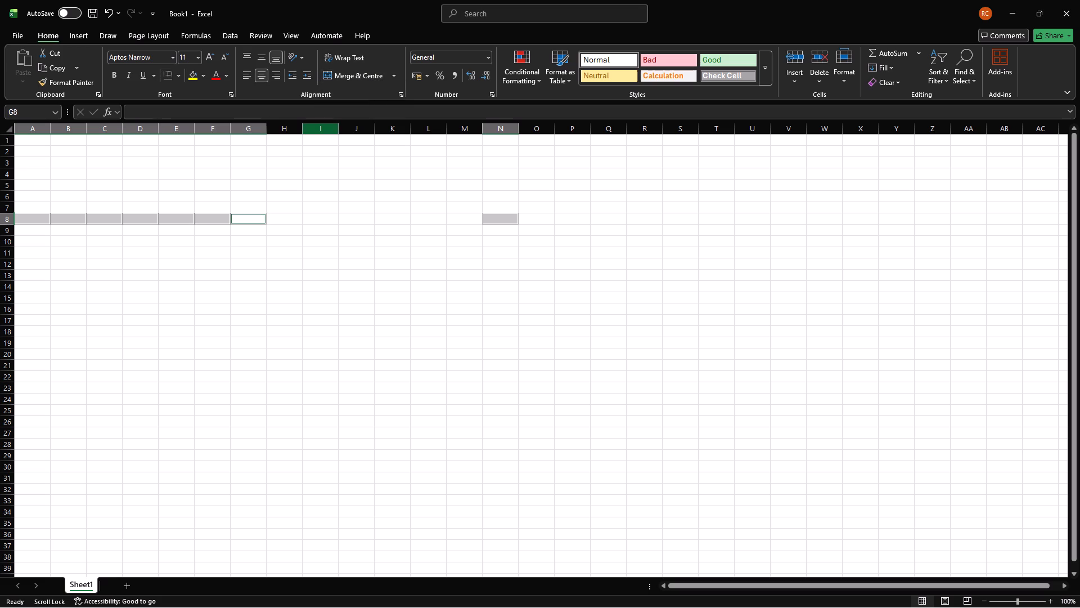
Merge and centre the cell range A8:G8.
left_click_drag(34, 220, 204, 218)
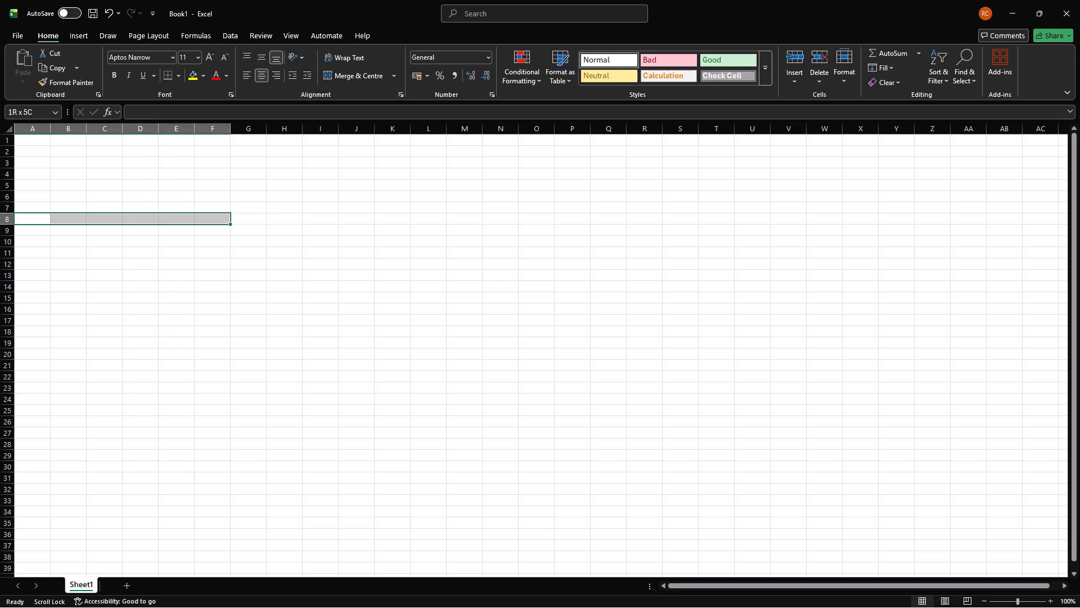
left_click_drag(204, 218, 233, 222)
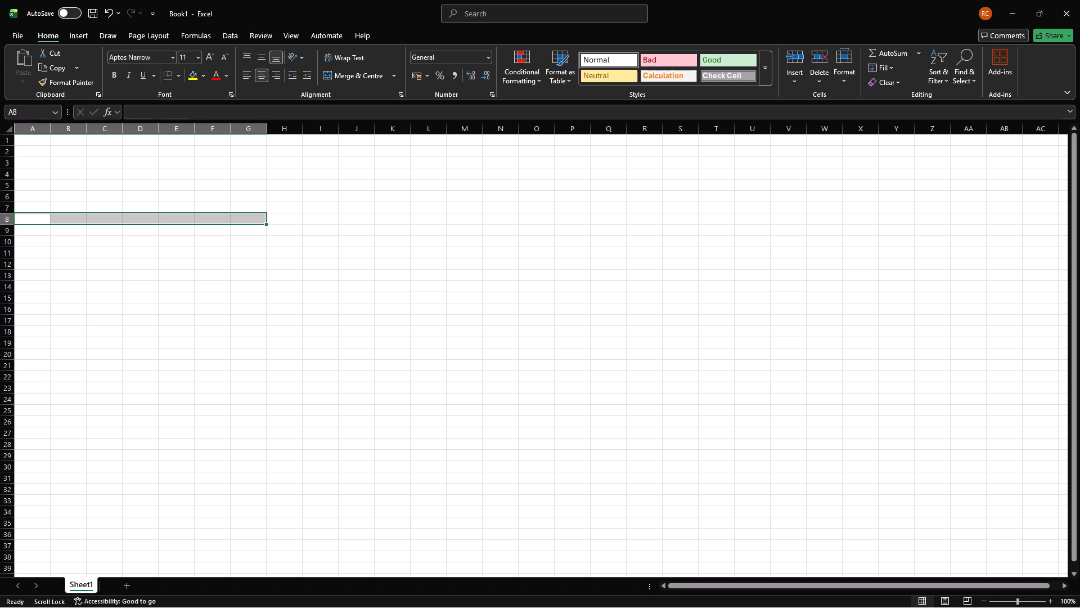
left_click(345, 75)
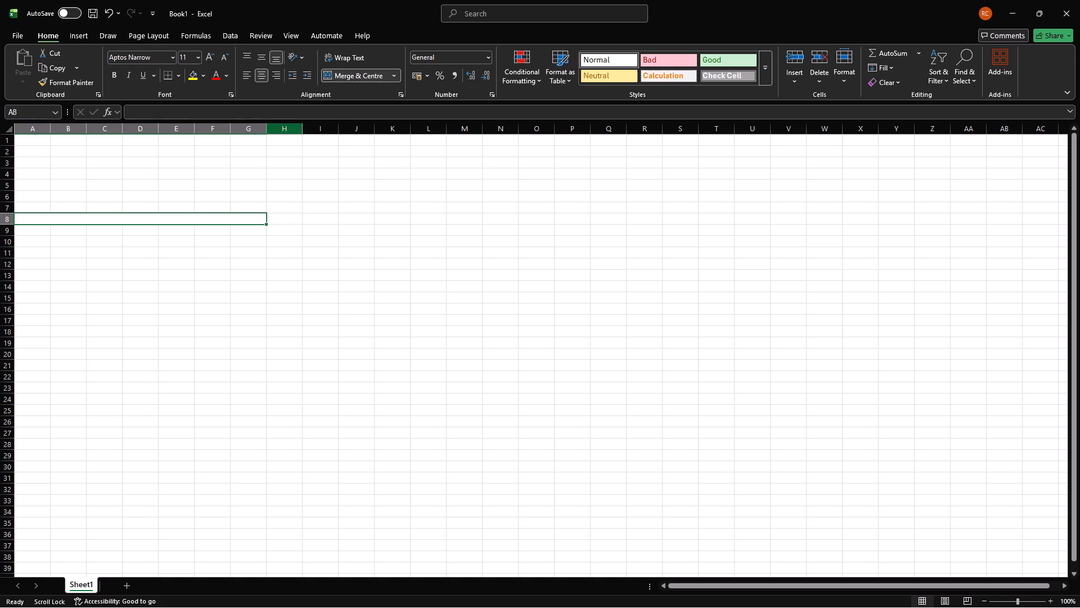
Enter the title PROJECT MANAGEMENT DATA in the merged cell in row 8.
left_click(129, 221)
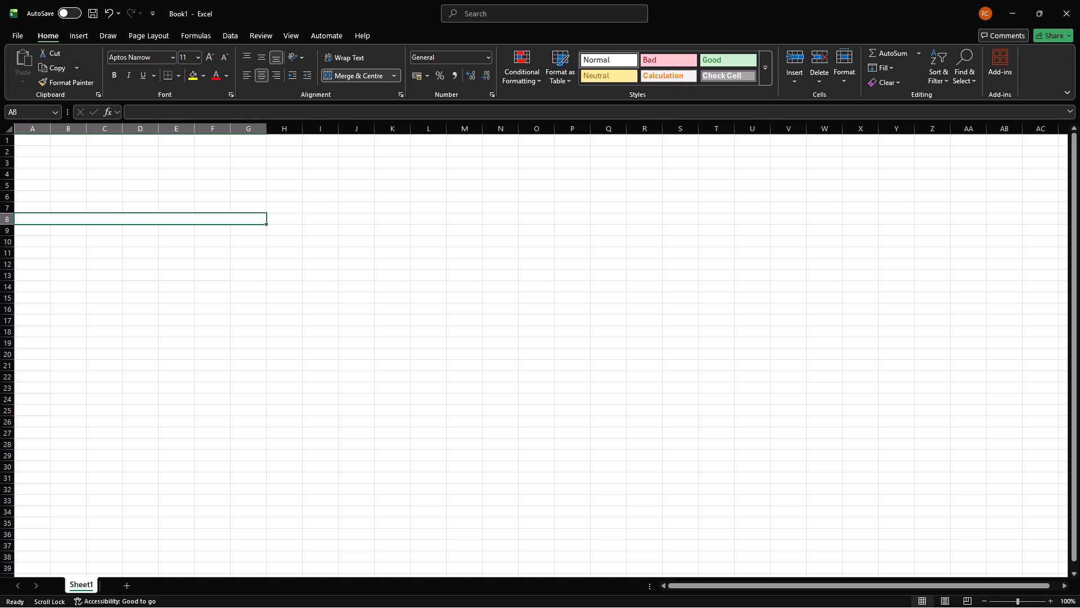
left_click(75, 258)
left_click(80, 222)
type("PP")
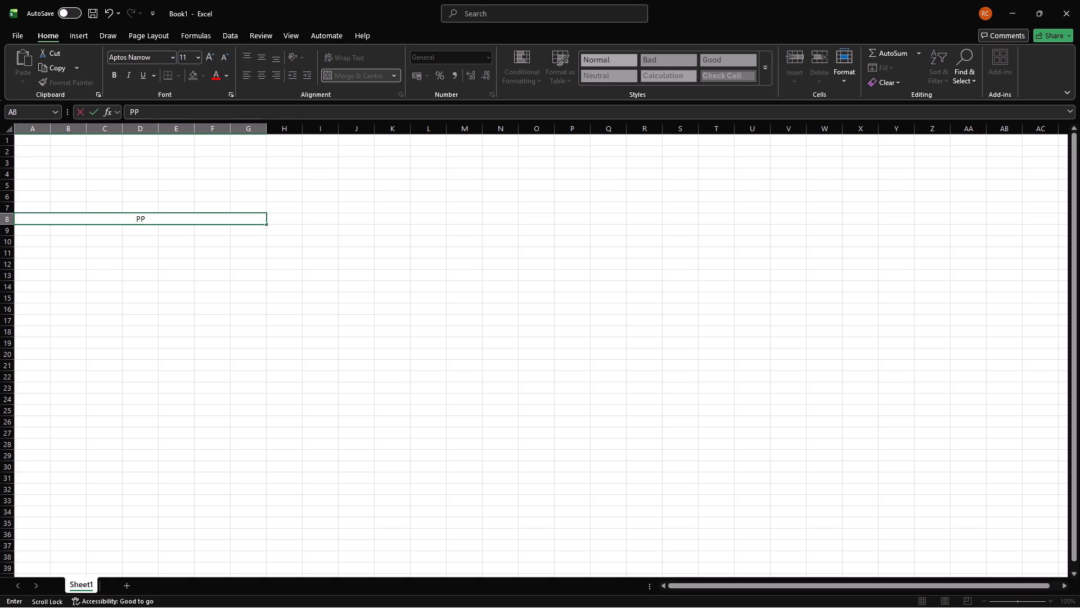
key("BackSpace")
type("OR")
key("BackSpace")
key("BackSpace")
type("ROJECT")
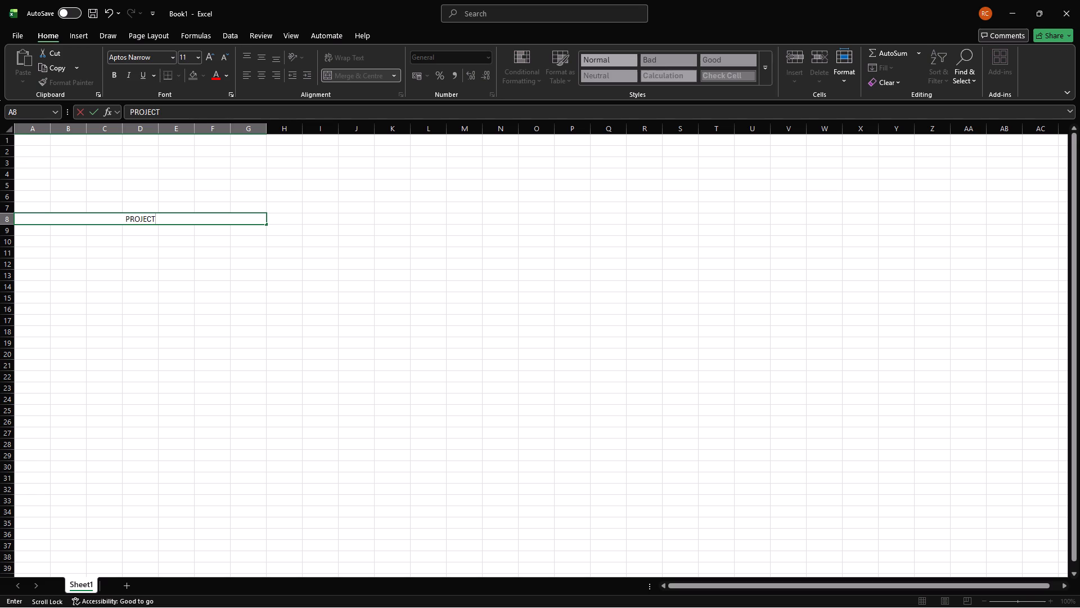
key("space")
type("NMA")
key("BackSpace")
key("BackSpace")
key("BackSpace")
type("MA")
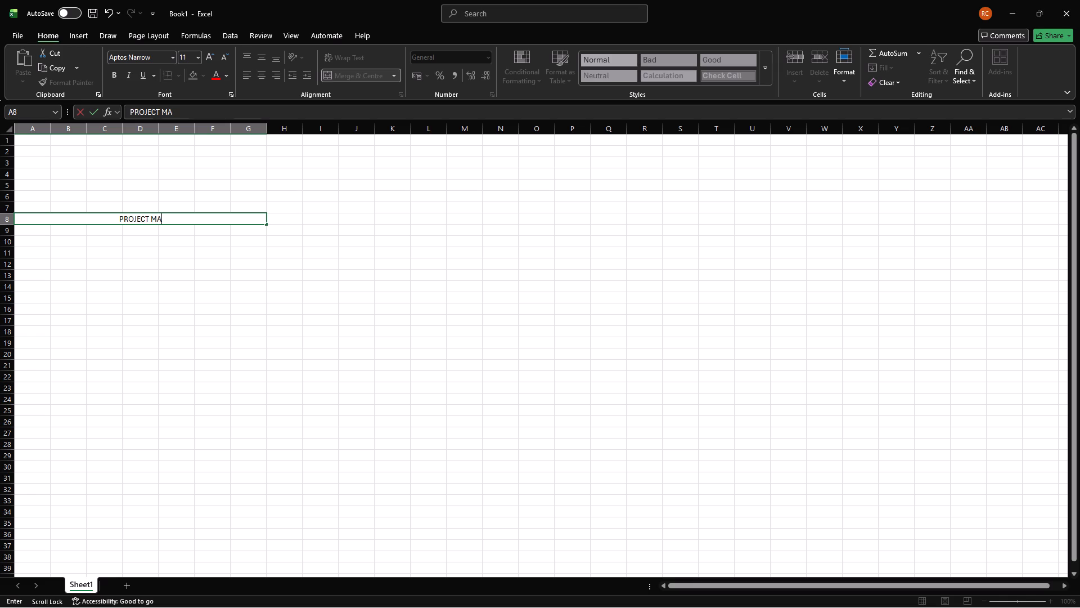
type("NAG")
type("EME")
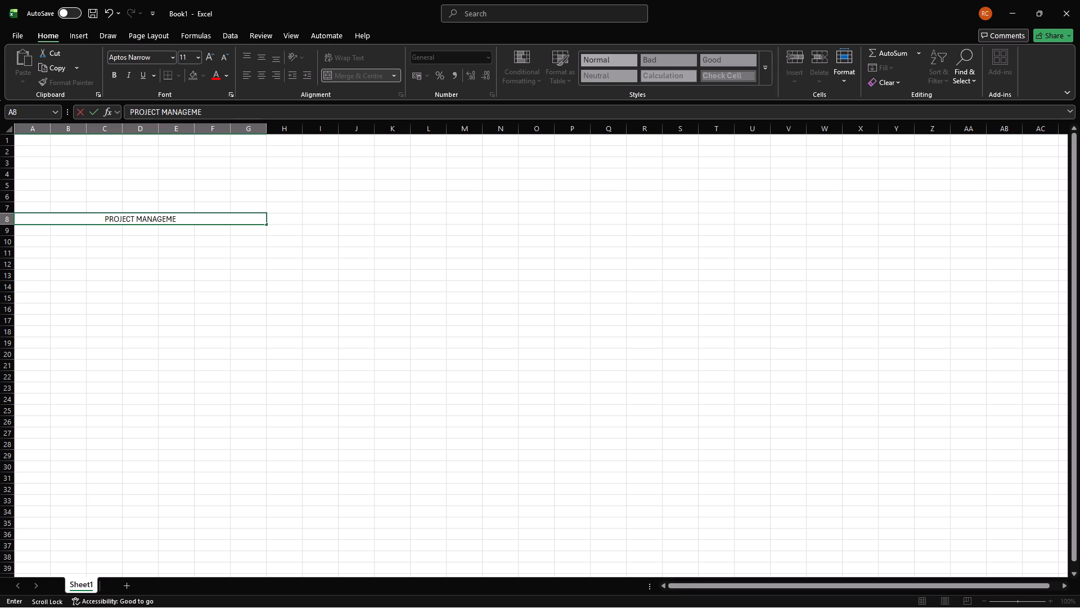
type("NT DATA")
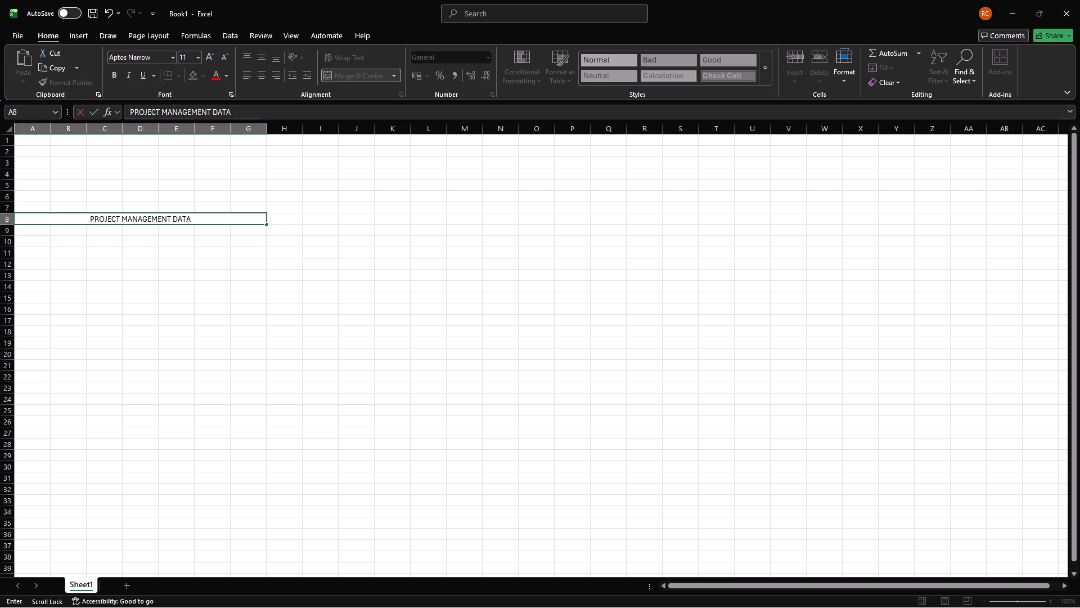
left_click(210, 238)
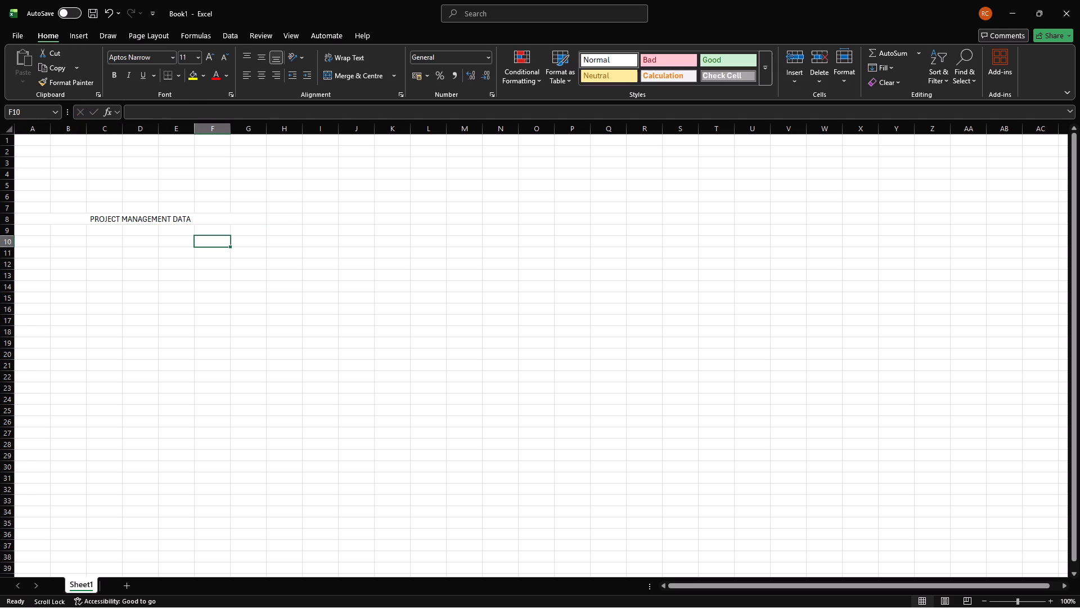
Apply the 60% - Accent1 cell style to the PROJECT MANAGEMENT DATA title.
left_click(198, 216)
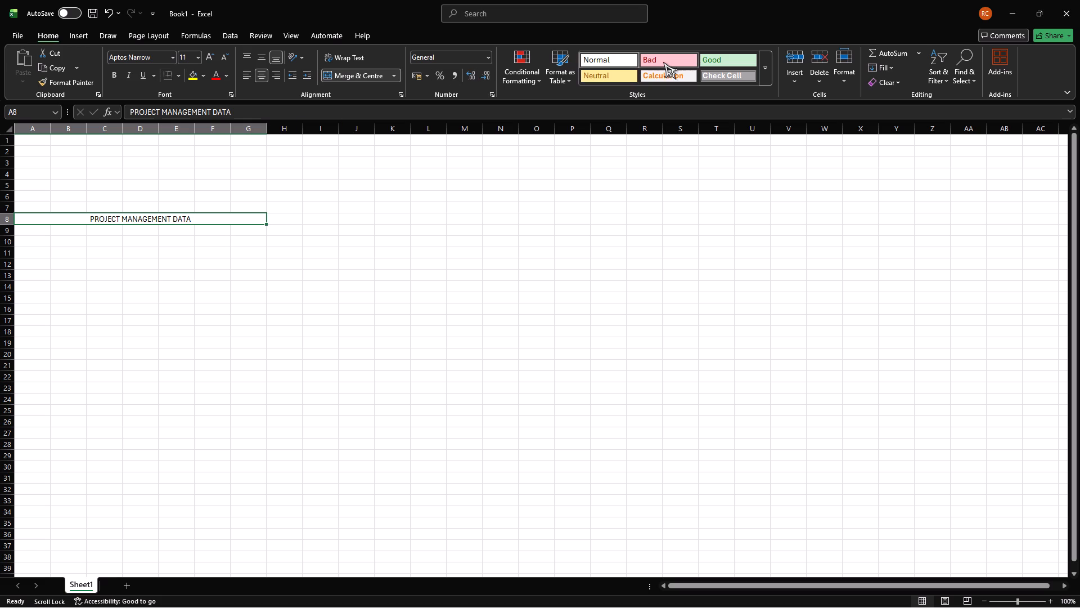
left_click(771, 69)
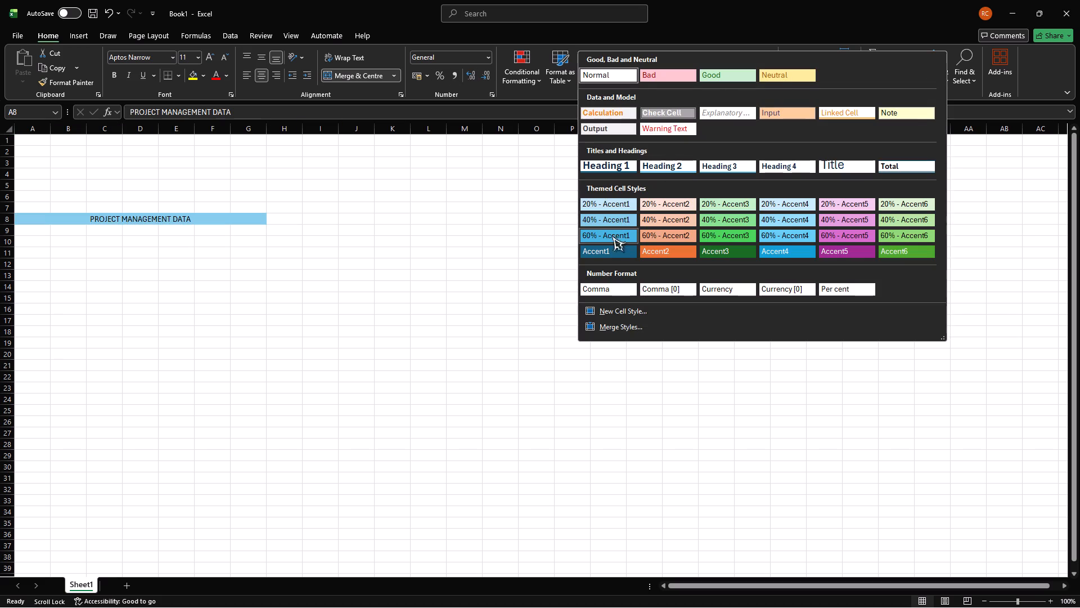
left_click(610, 235)
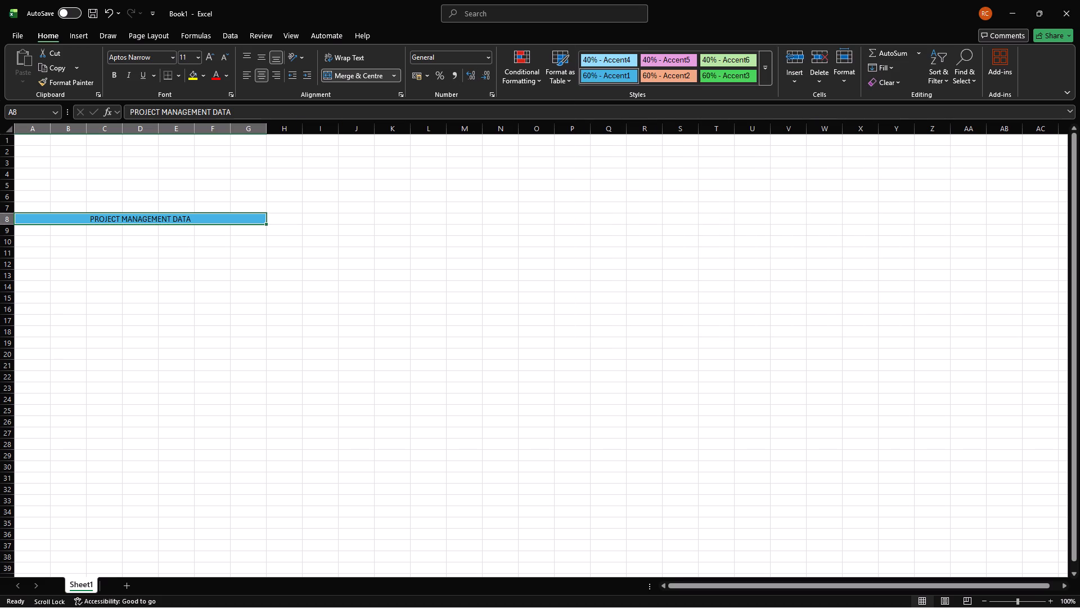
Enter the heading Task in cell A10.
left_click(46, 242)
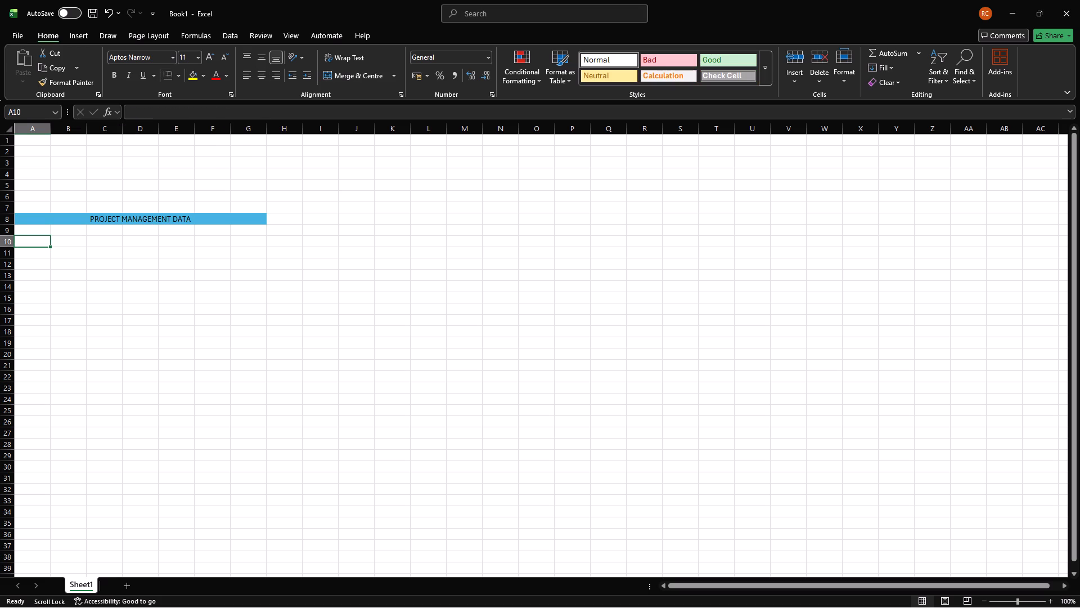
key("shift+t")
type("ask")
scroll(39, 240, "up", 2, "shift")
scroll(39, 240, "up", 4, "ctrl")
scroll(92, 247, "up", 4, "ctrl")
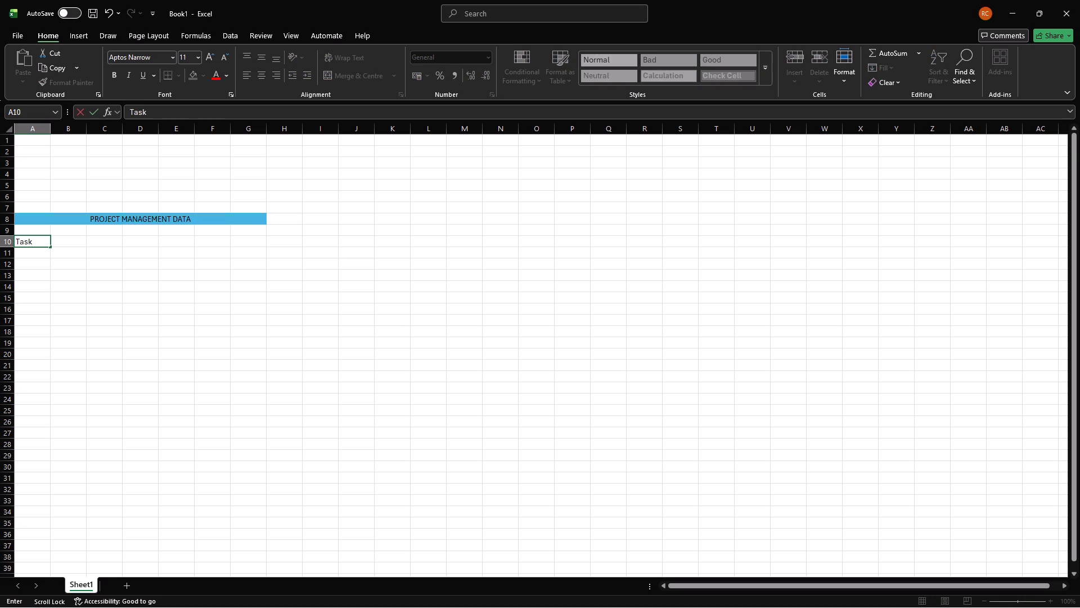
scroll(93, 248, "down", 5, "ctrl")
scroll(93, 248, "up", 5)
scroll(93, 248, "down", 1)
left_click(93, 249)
Replace the heading in cell A10 with Task Name.
scroll(88, 247, "up", 3)
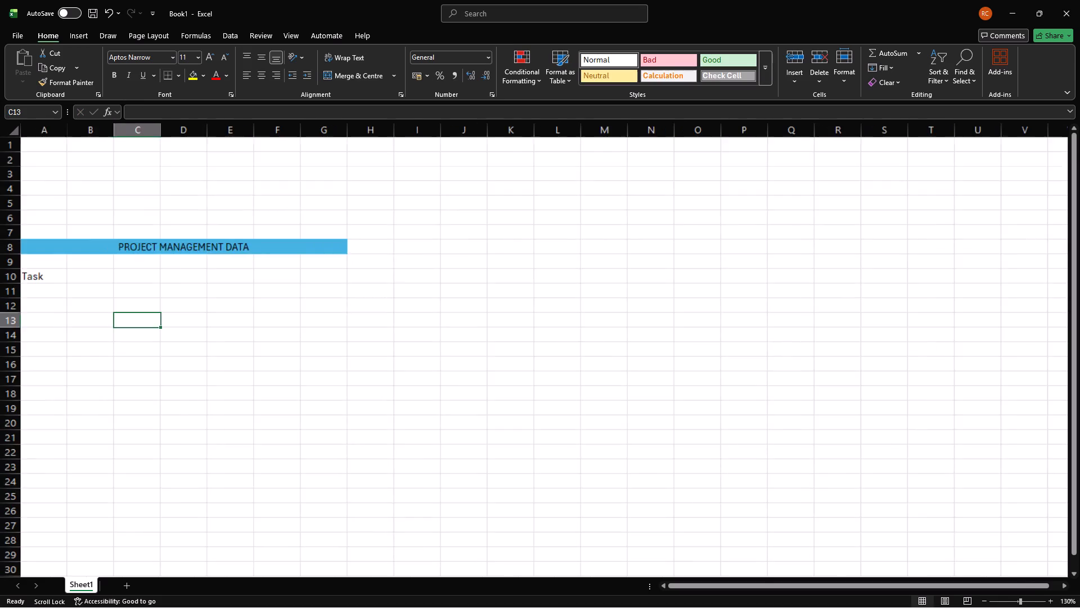
scroll(88, 247, "up", 4, "ctrl")
scroll(96, 266, "down", 2)
left_click(84, 262)
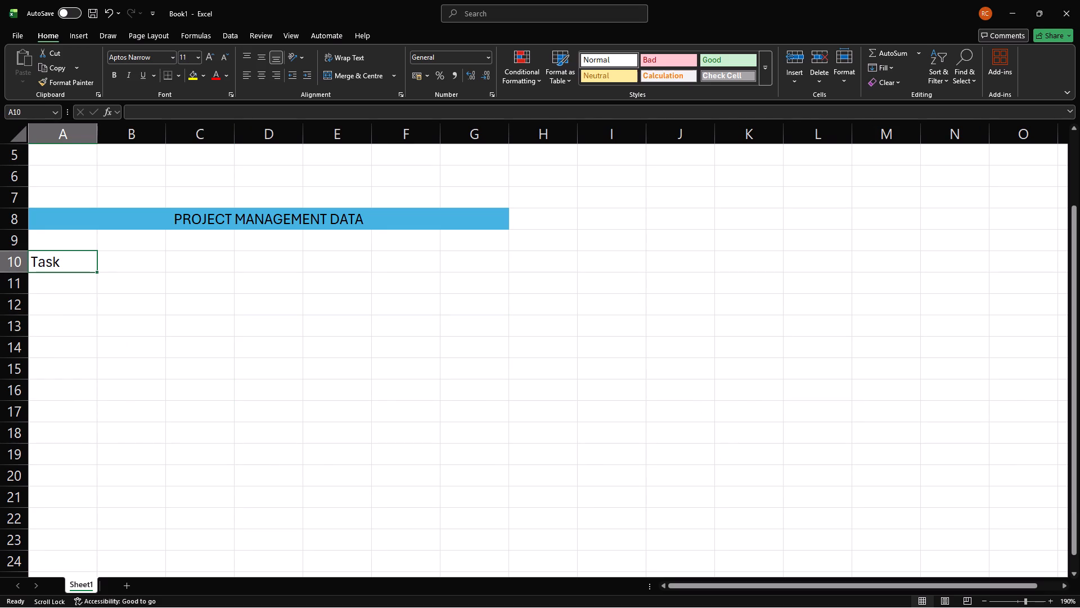
left_click(87, 263)
key("space")
type("Task Name")
scroll(95, 263, "up", 1)
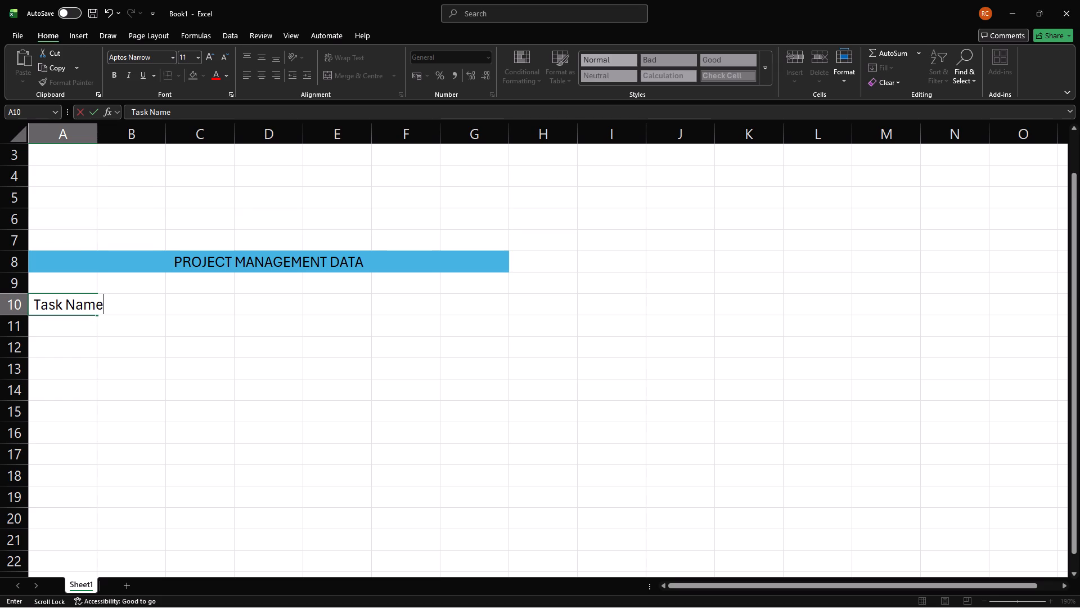
left_click(123, 311)
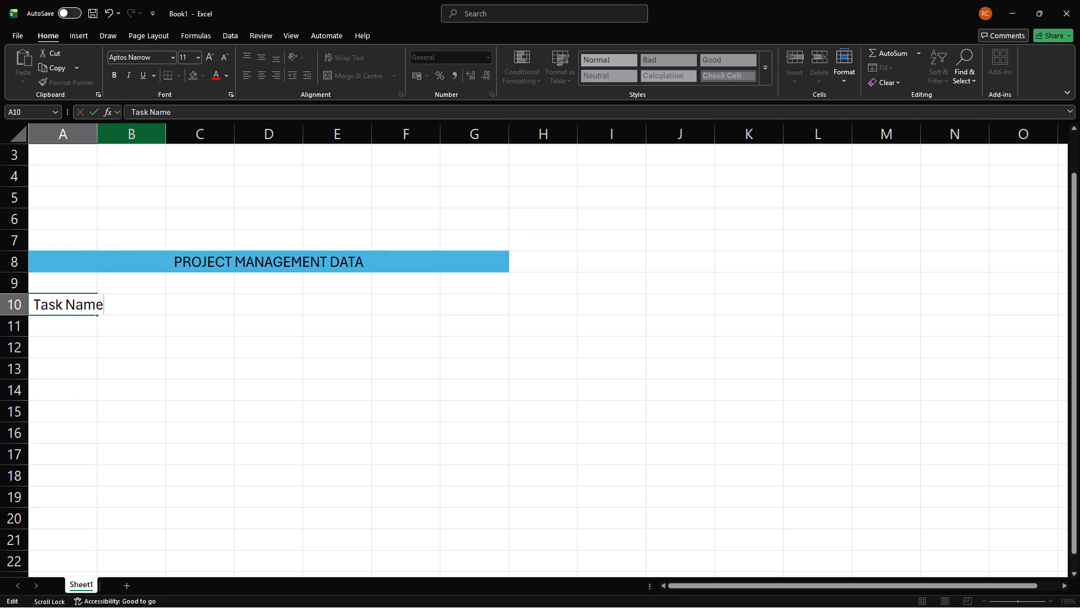
Widen column A slightly so the Task Name heading fits within it.
left_click(96, 137)
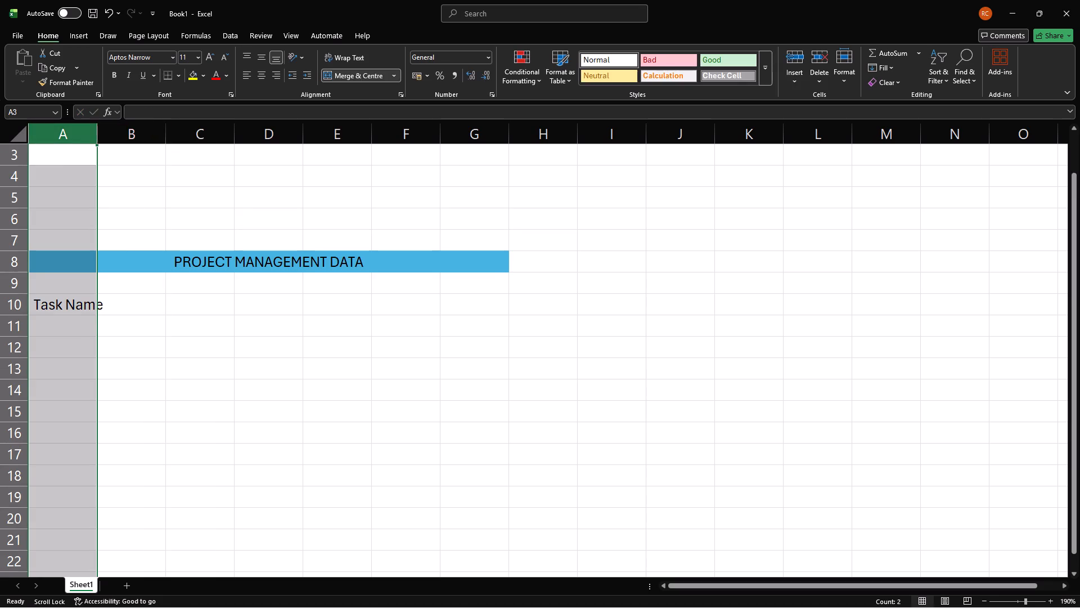
left_click(115, 185)
left_click_drag(96, 136, 106, 136)
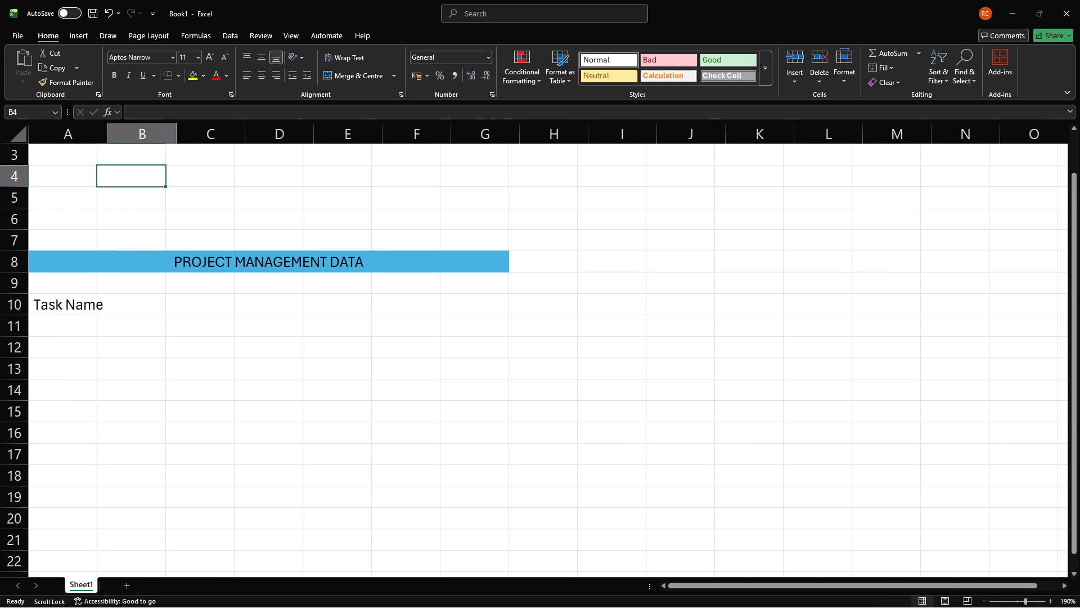
Enter the heading Assigned to in cell B10.
left_click(150, 306)
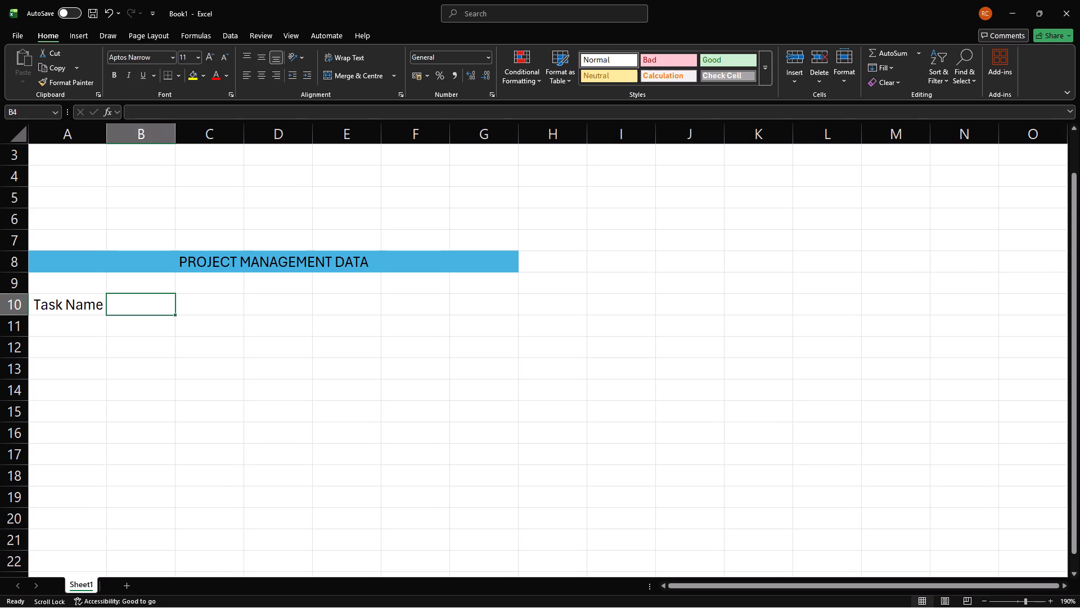
key("shift+a")
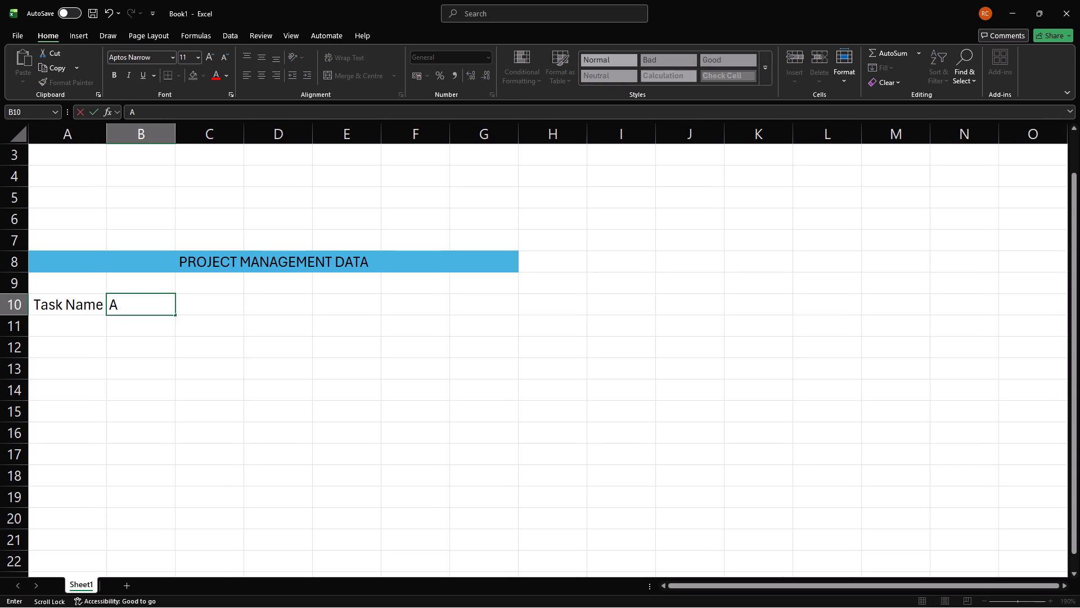
type("ss")
type("ig")
type("ned")
key("space")
type("to")
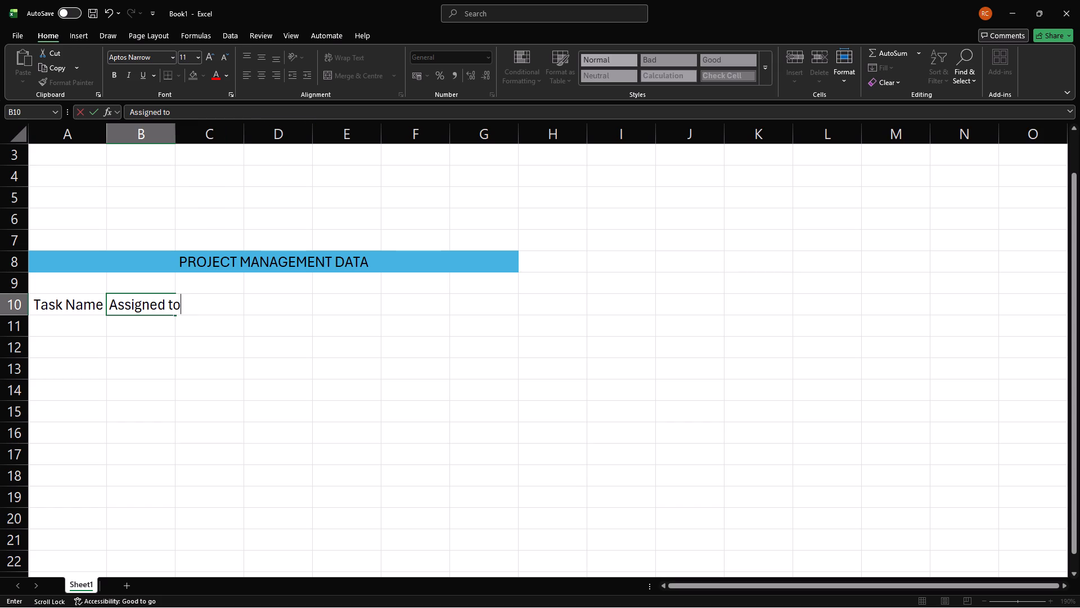
left_click(156, 146)
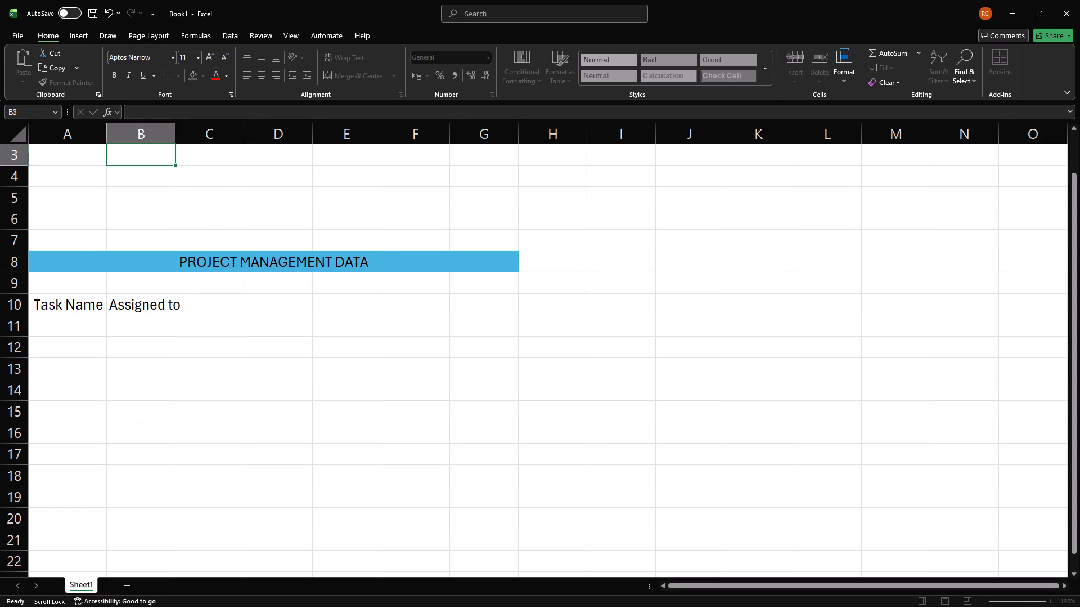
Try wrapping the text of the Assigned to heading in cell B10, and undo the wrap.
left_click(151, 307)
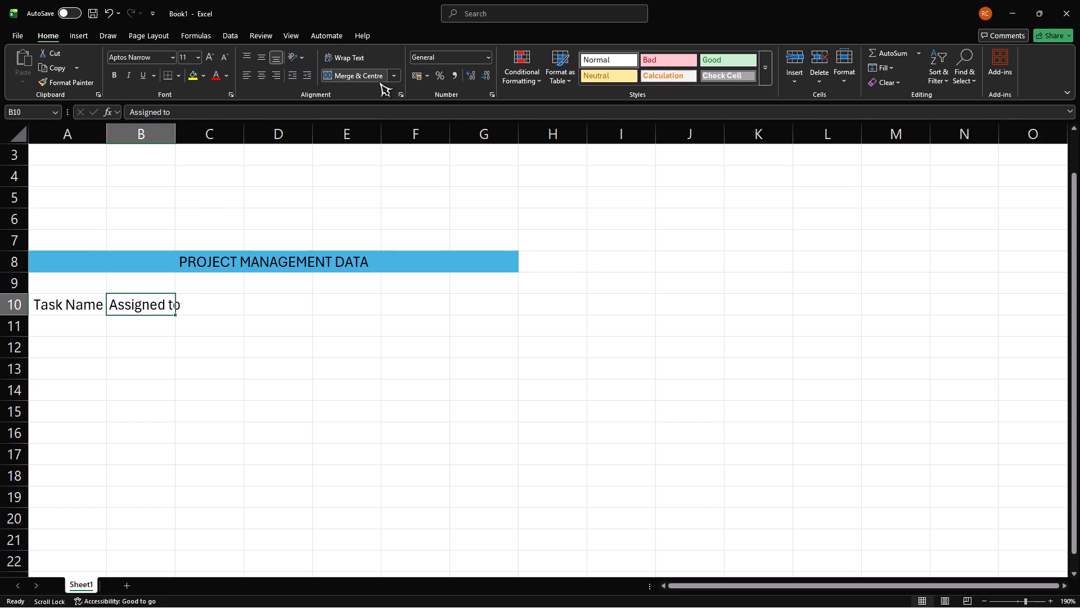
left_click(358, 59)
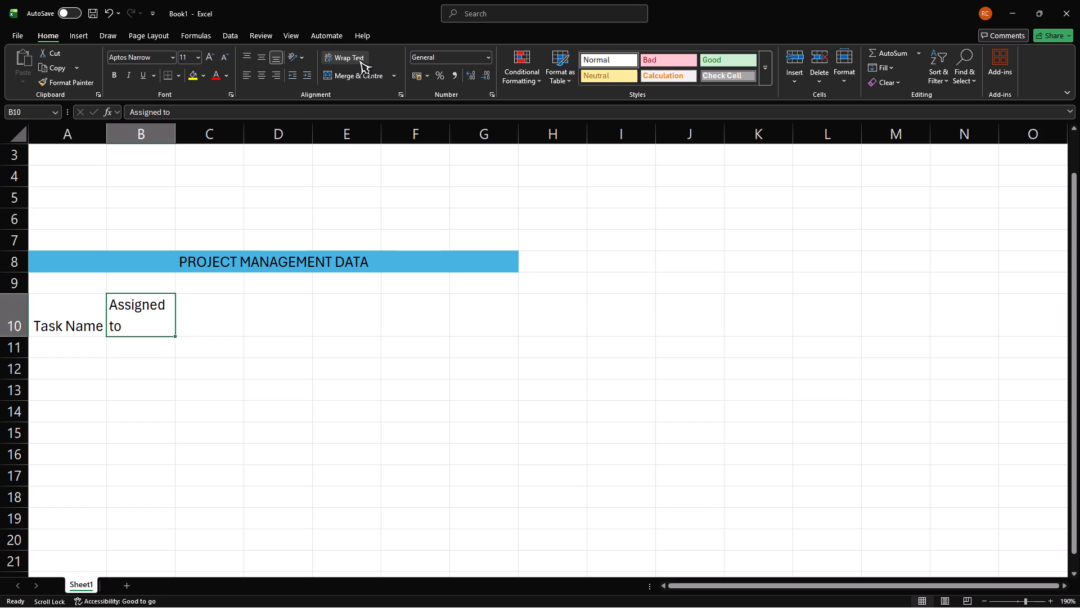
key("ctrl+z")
Widen column B slightly so the Assigned to heading fits on one line.
left_click_drag(177, 132, 187, 132)
Enter the heading Start Date in cell C10, with both words capitalised.
left_click(205, 304)
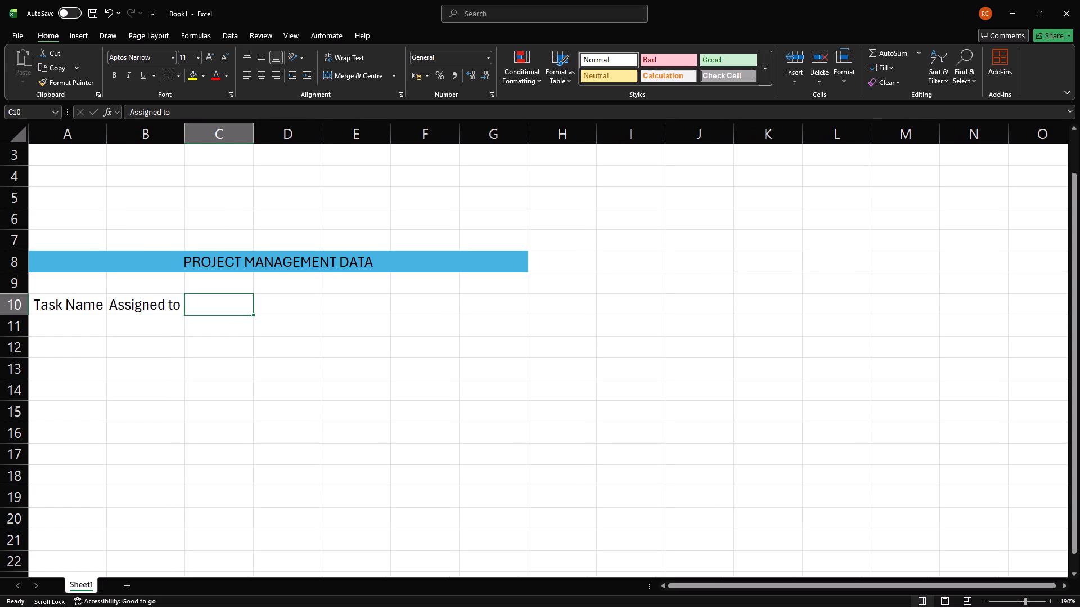
key("s")
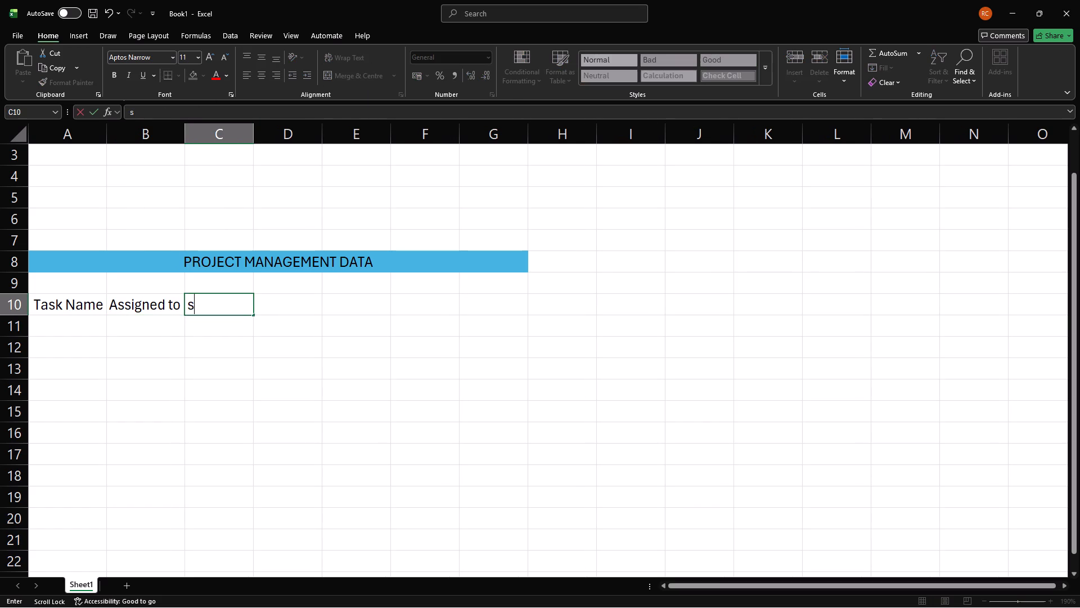
type("tar")
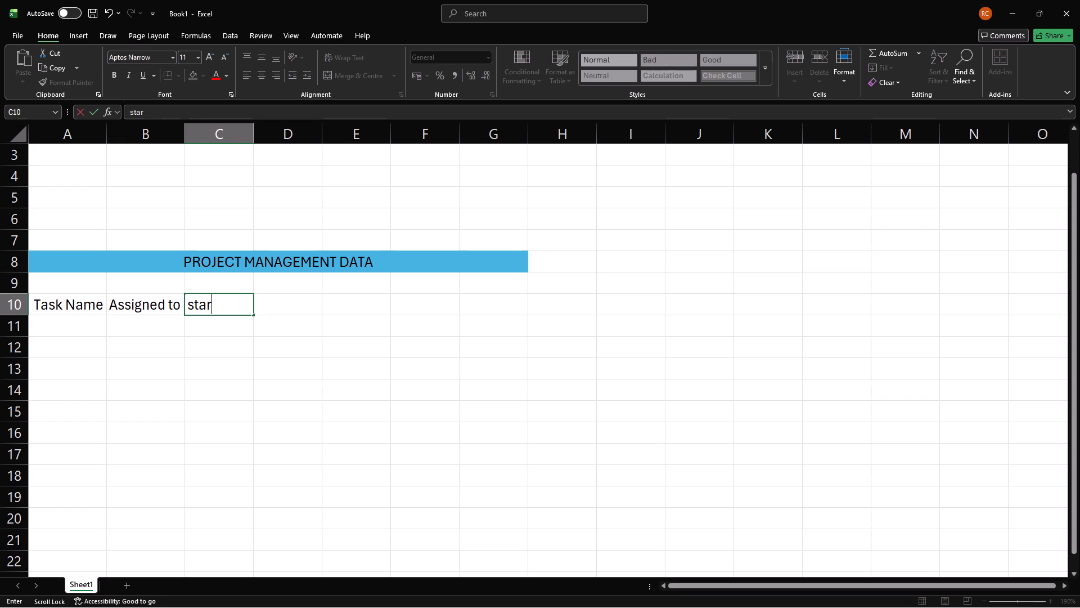
type("t date")
left_click(193, 304)
key("BackSpace")
key("shift+s")
left_click(228, 303)
key("BackSpace")
key("shift+d")
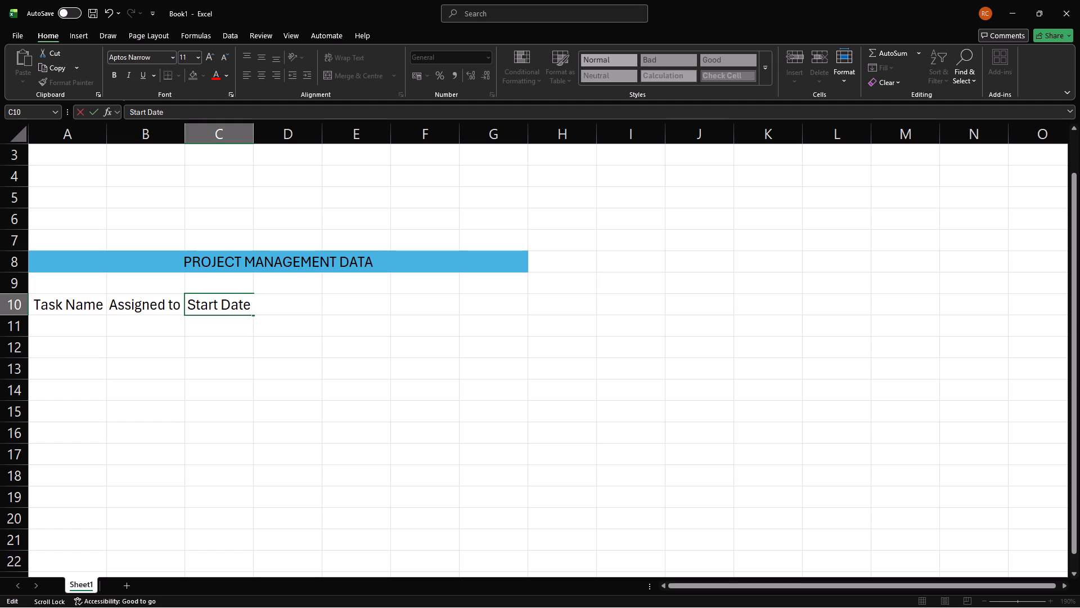
left_click(256, 161)
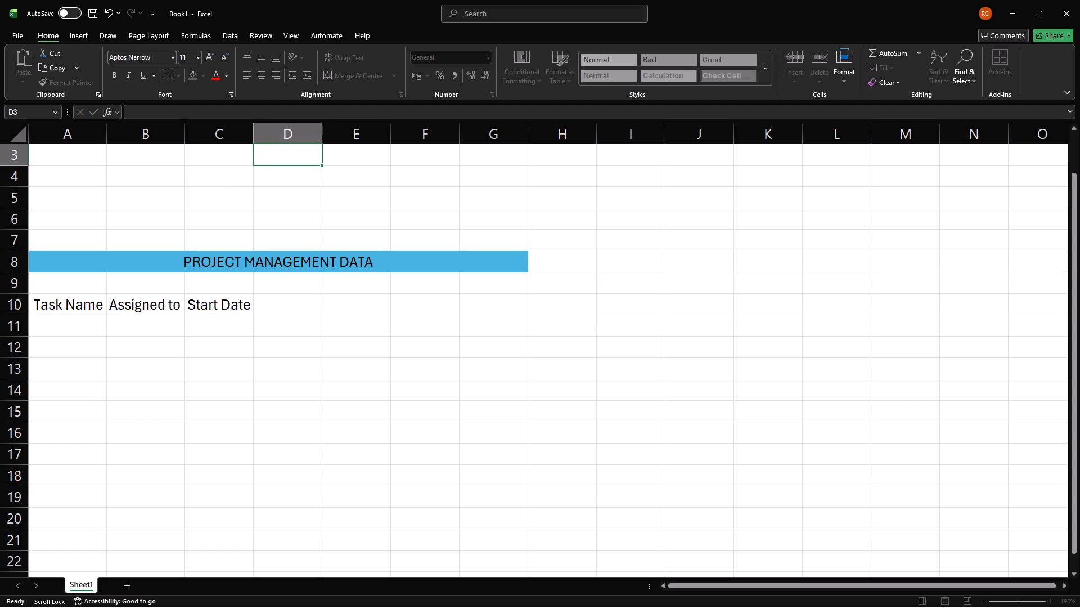
Adjust the width of column C to fit closely around the Start Date heading.
left_click_drag(253, 138, 267, 138)
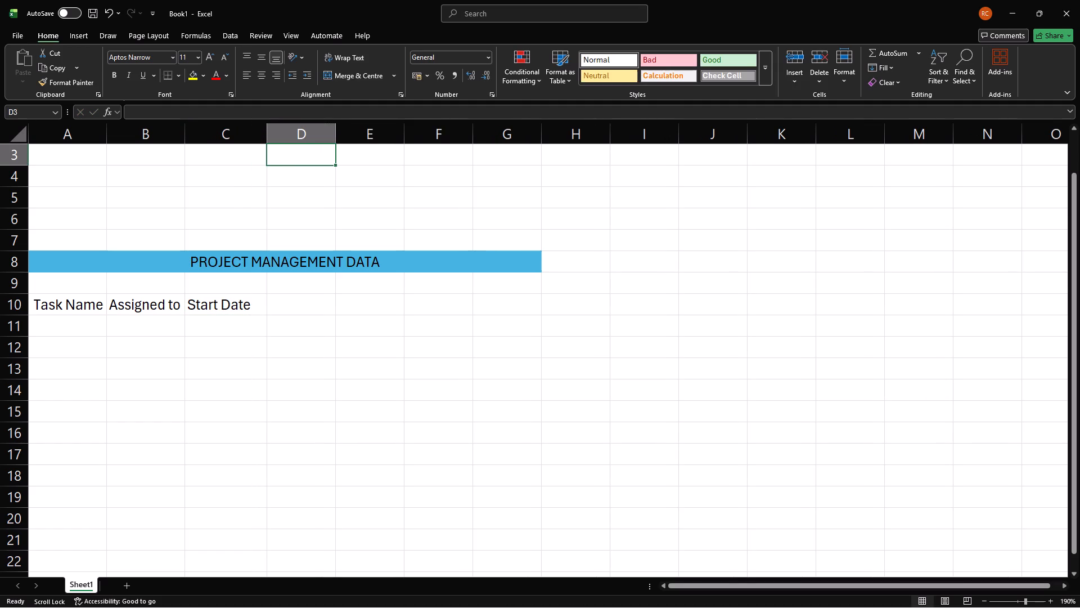
left_click_drag(268, 136, 255, 137)
Enter the heading Days Required in cell D10.
left_click(281, 309)
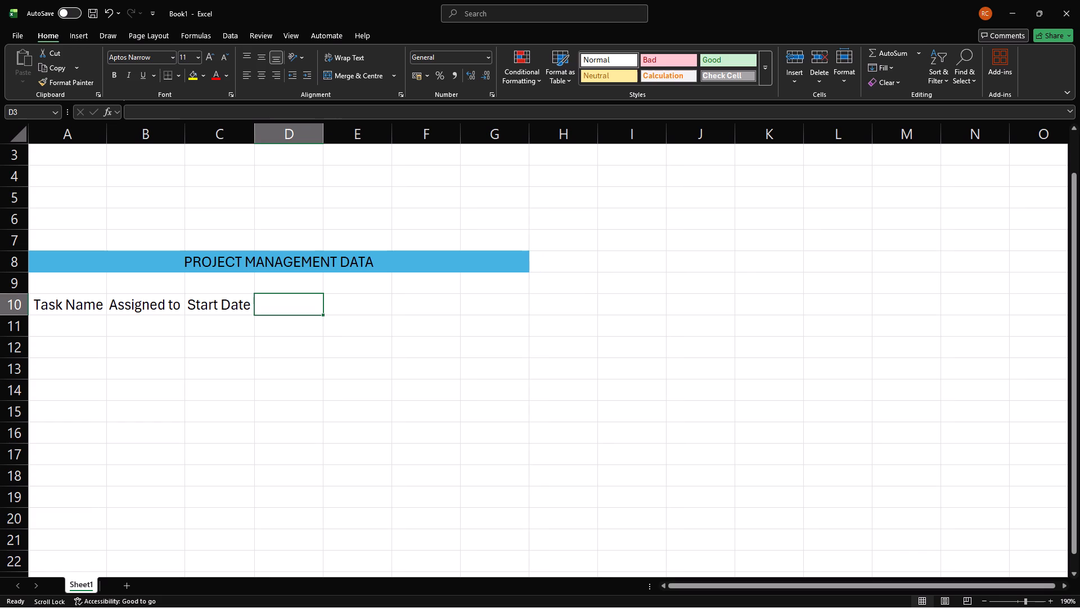
type("Days")
key("space")
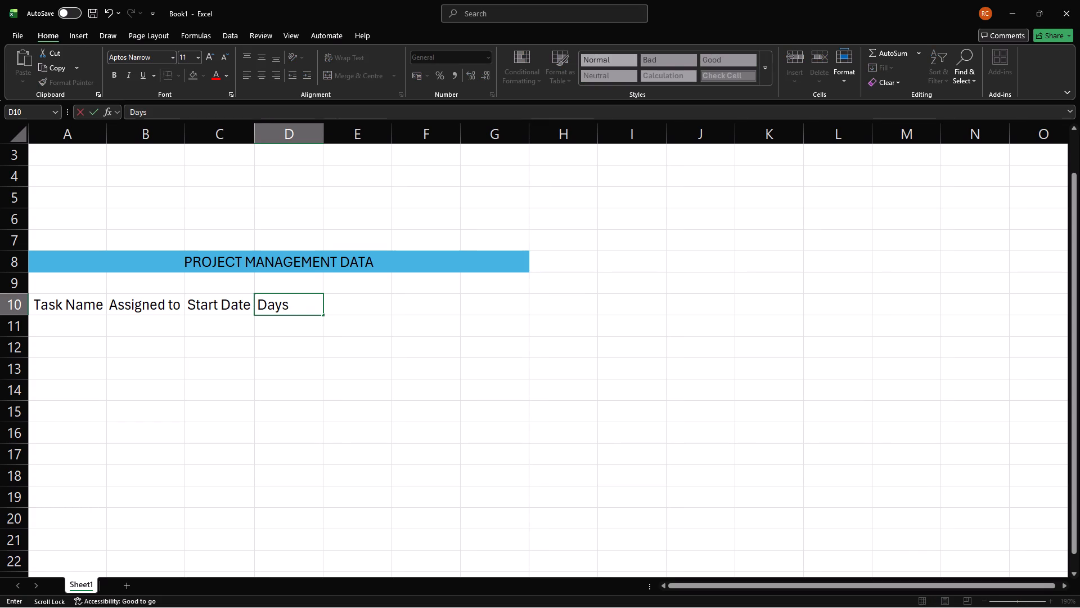
key("shift+r")
key("e")
type("qu")
type("ired")
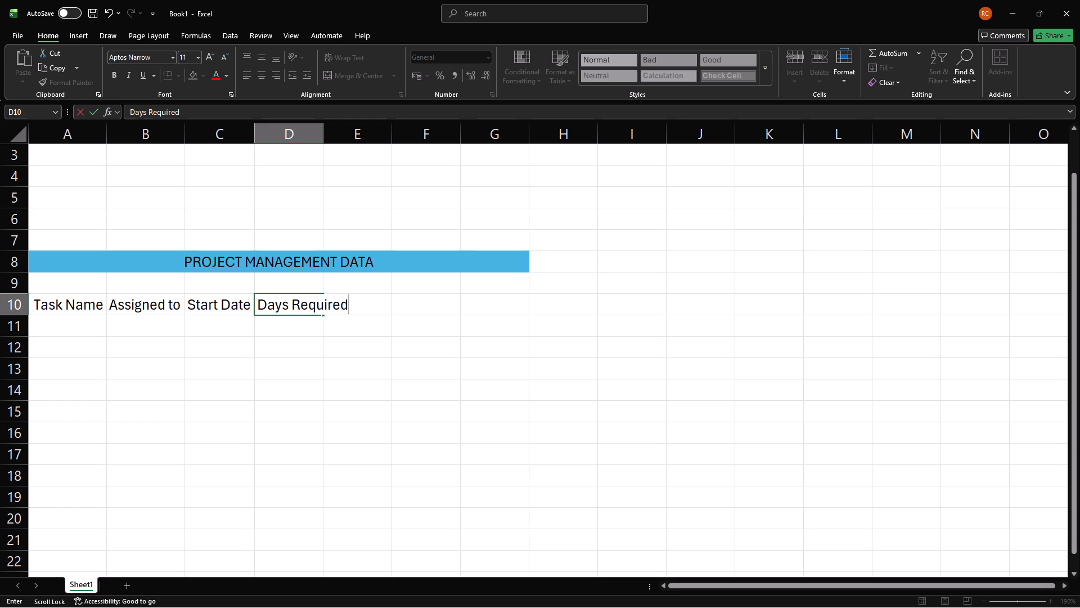
left_click(332, 190)
Widen column D to fit closely around the Days Required heading.
left_click_drag(323, 135, 360, 137)
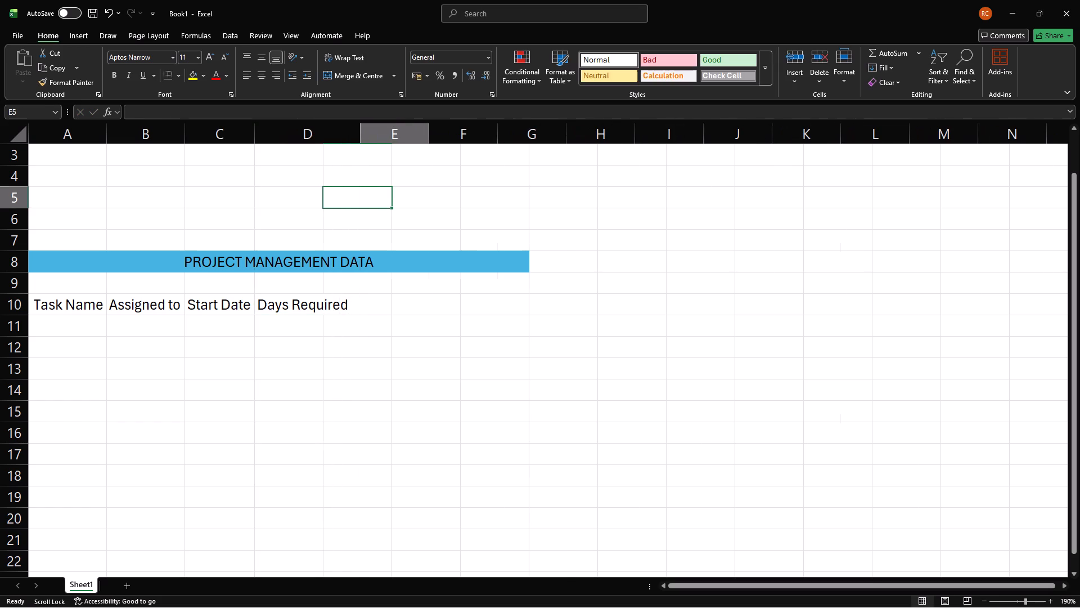
left_click(380, 310)
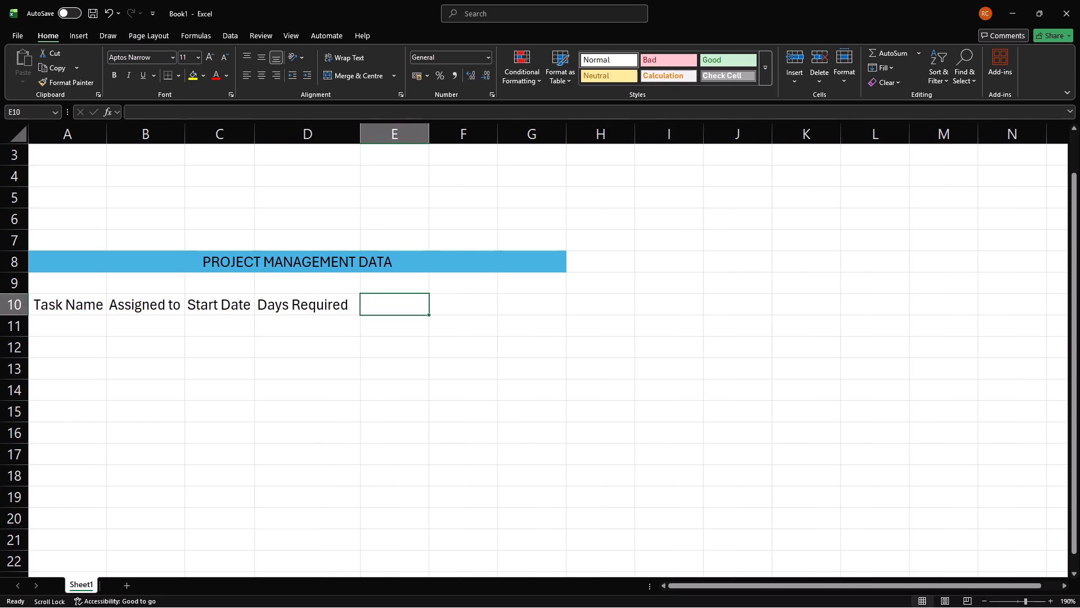
left_click_drag(360, 135, 354, 135)
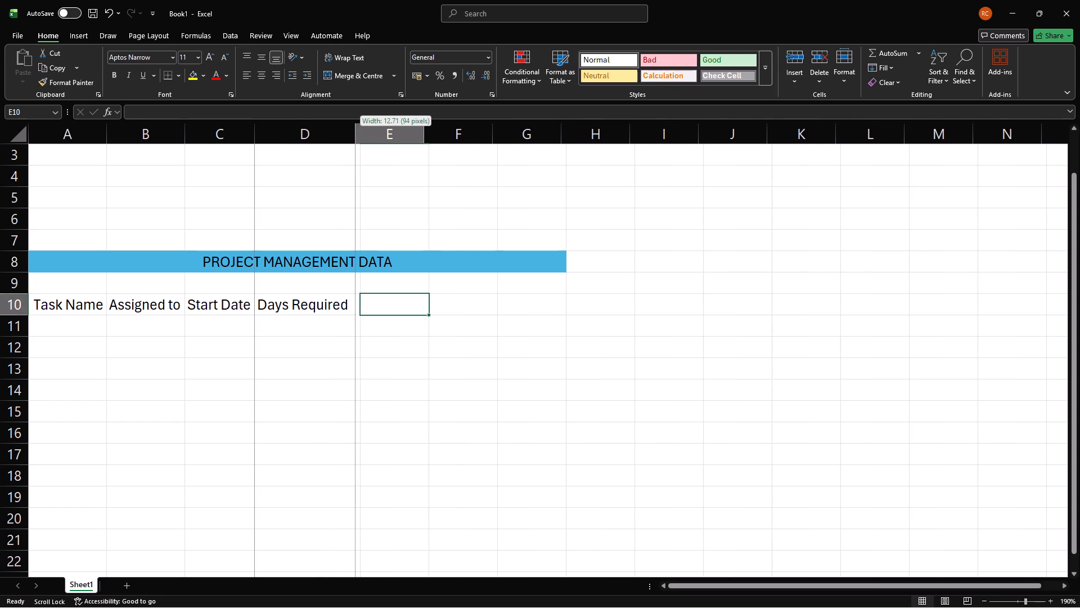
left_click_drag(354, 135, 352, 135)
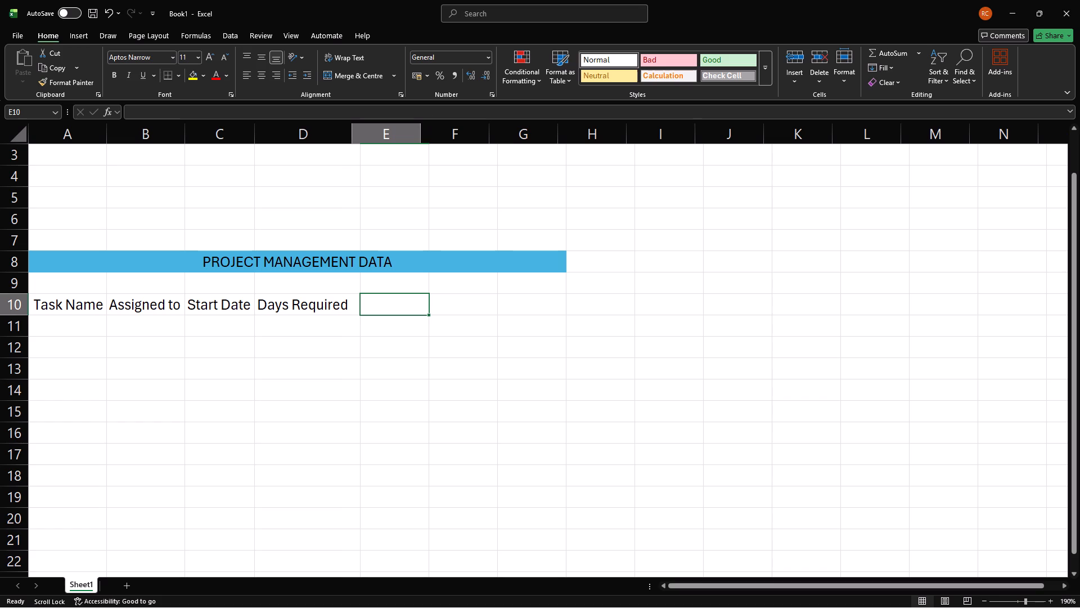
Enter the heading End Date in cell E10.
key("shift+e")
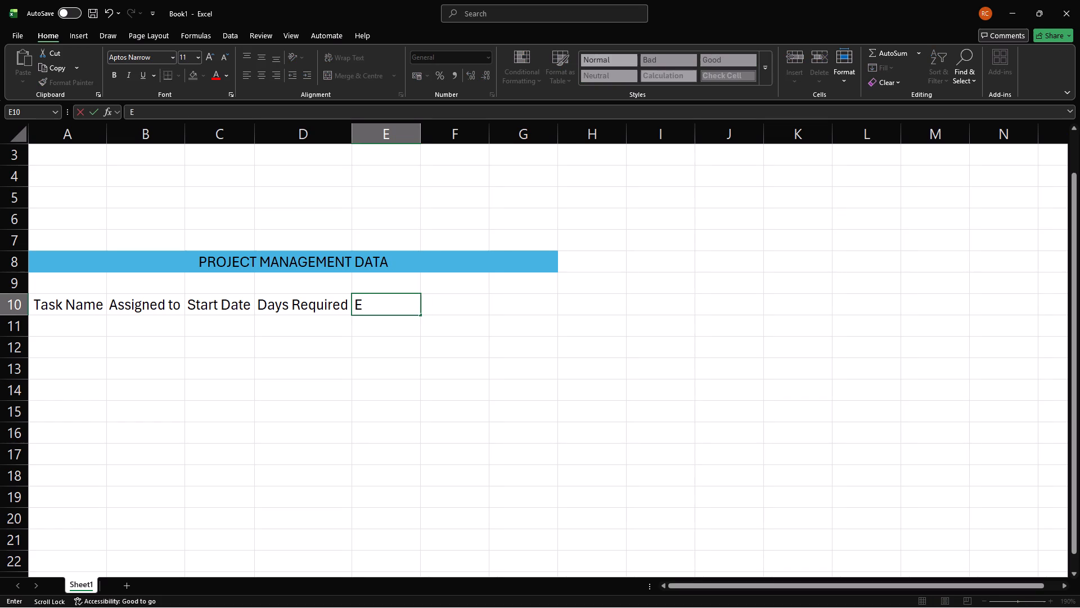
type("nd Date")
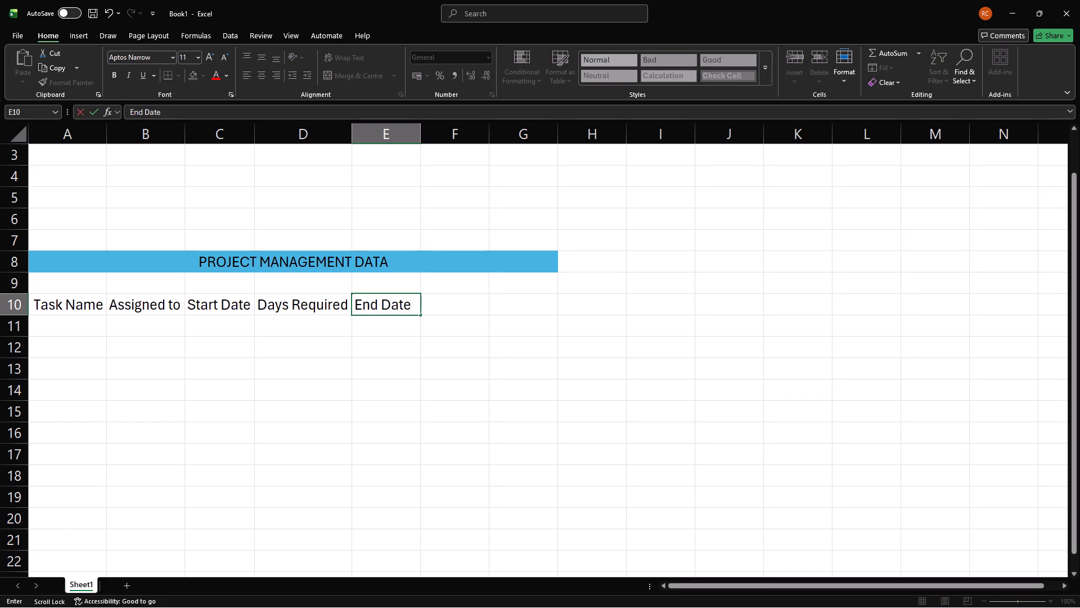
Enter the heading Progress in cell F10, with a capital P.
left_click(430, 306)
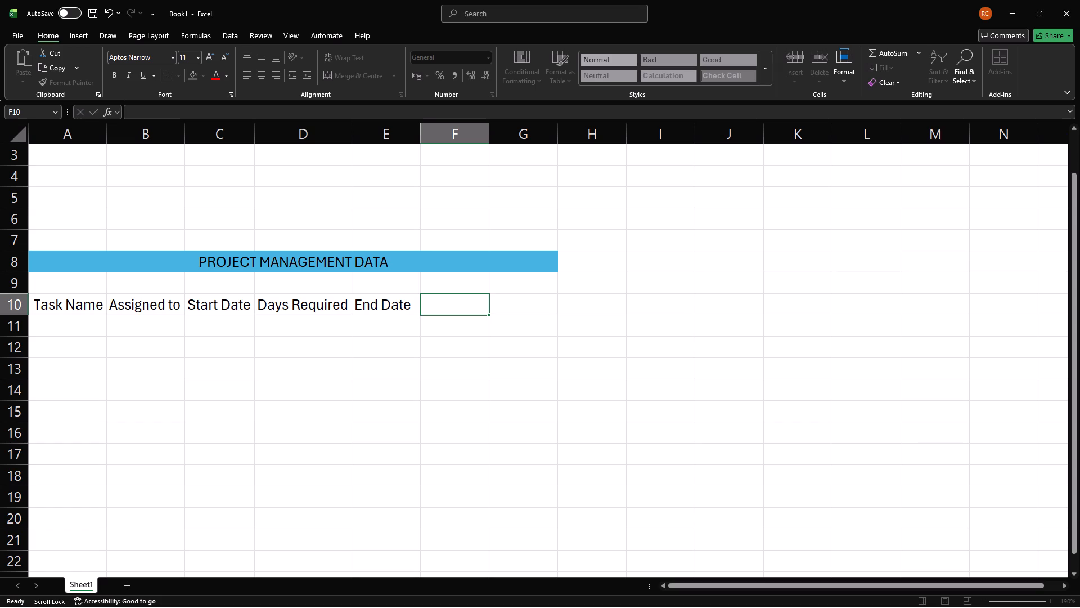
type("pro")
key("g")
type("ress")
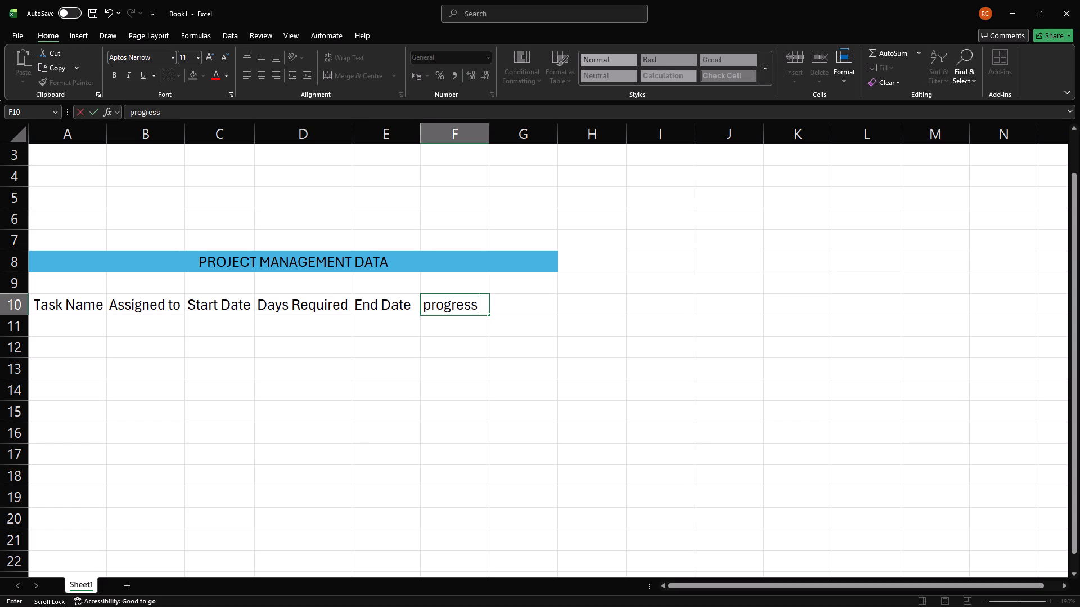
left_click(434, 305)
left_click(433, 303)
left_click(426, 305)
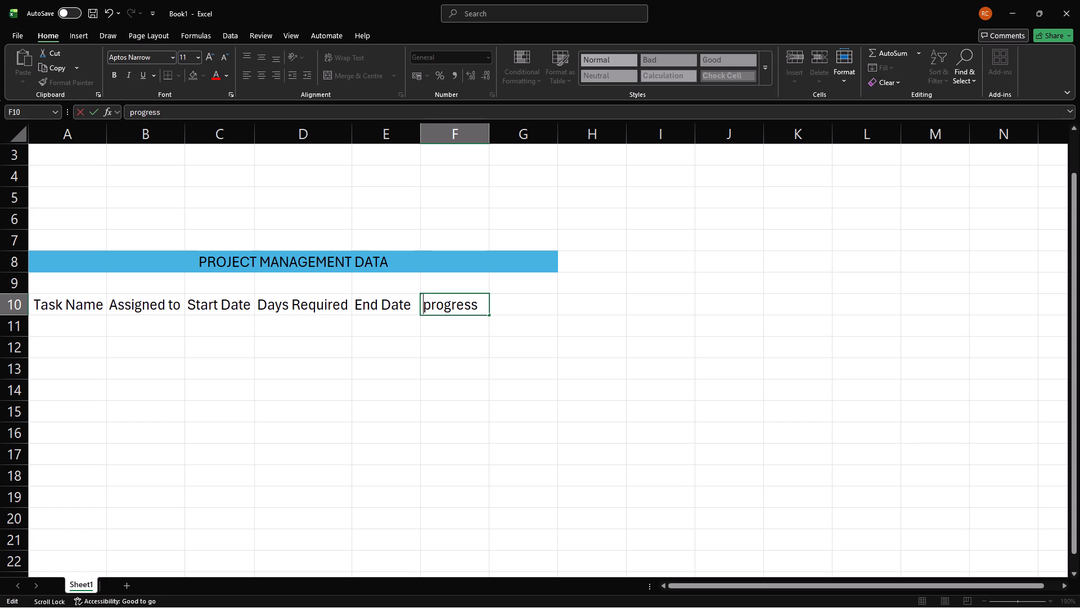
left_click(431, 306)
key("BackSpace")
key("shift+p")
left_click(104, 298)
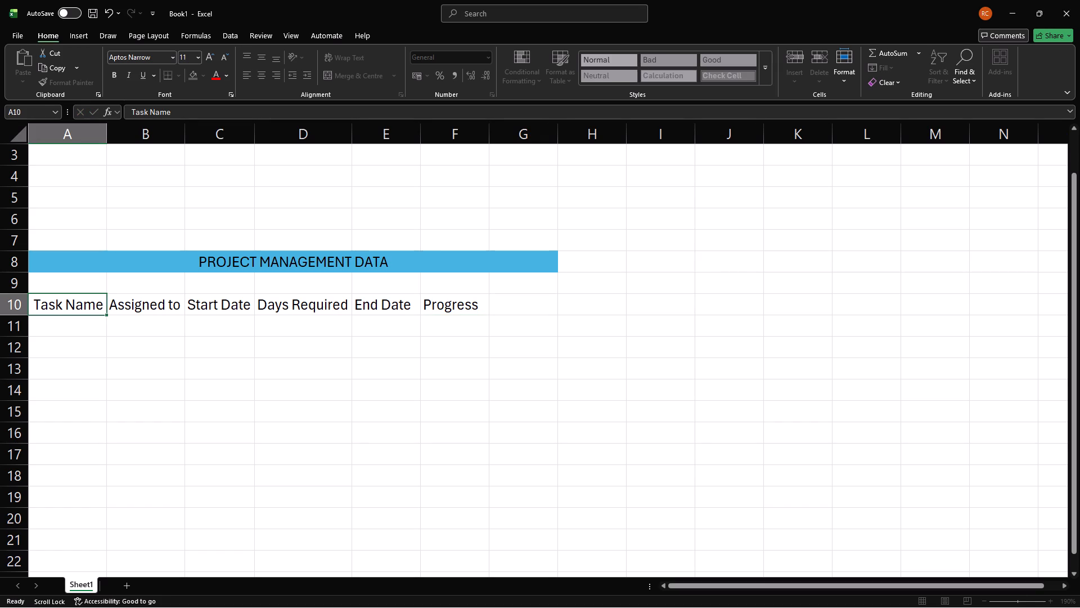
Insert a new sheet column before the Task Name column.
left_click(106, 297)
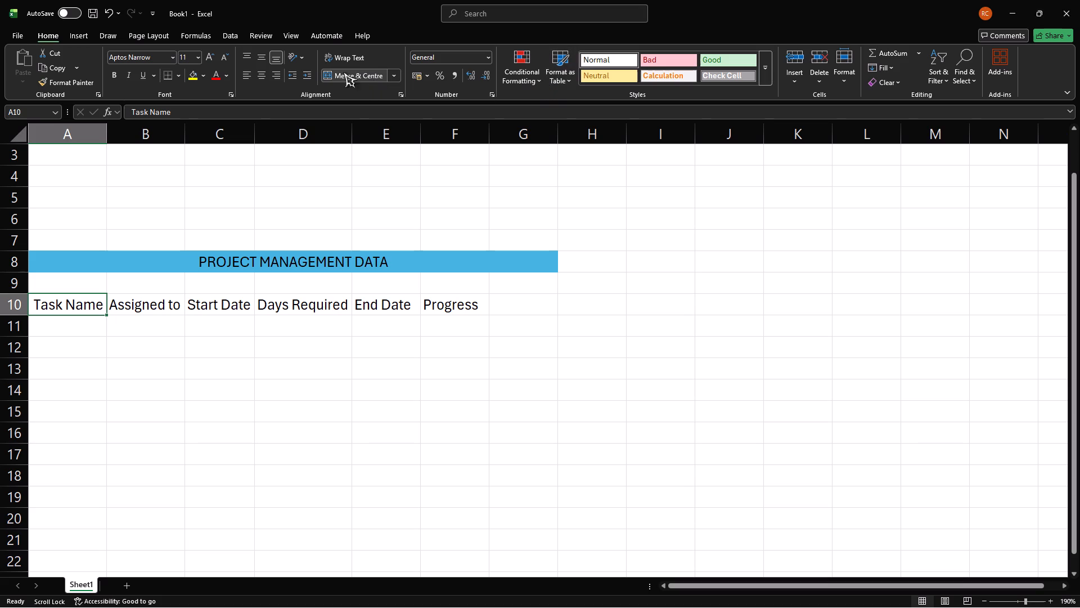
left_click(796, 68)
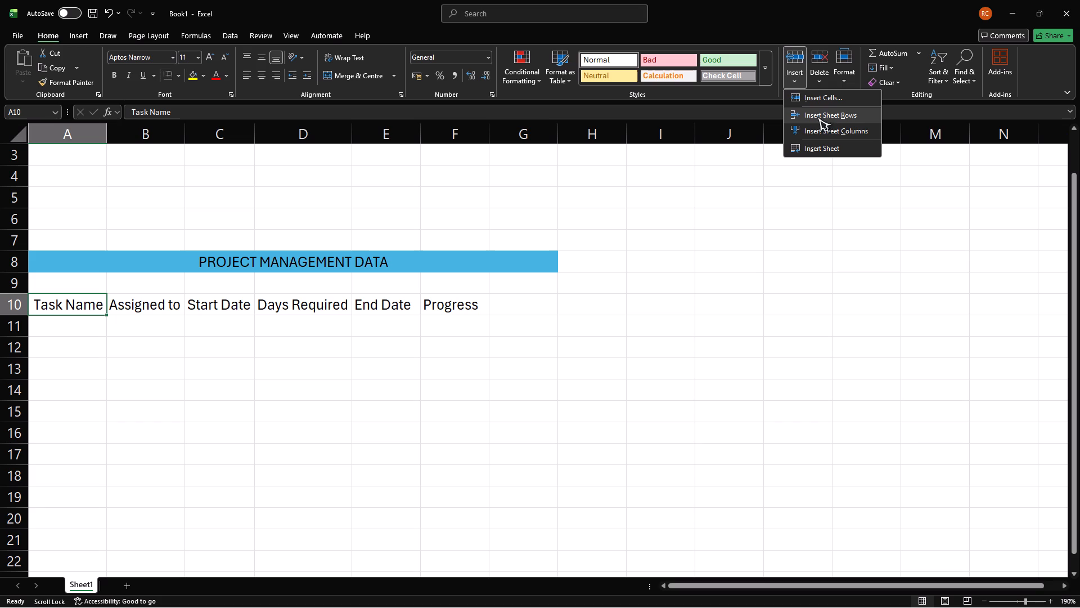
left_click(820, 128)
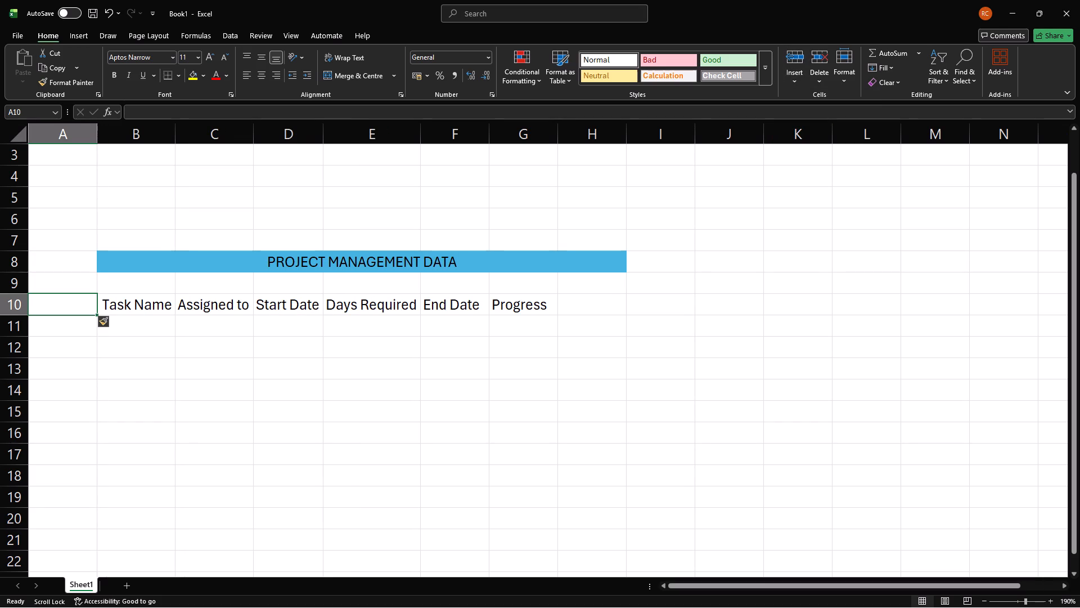
Enter the heading Project name in cell A10, with a capital P.
left_click(70, 305)
key("shift+p")
type("rojw")
key("BackSpace")
type("ect")
key("space")
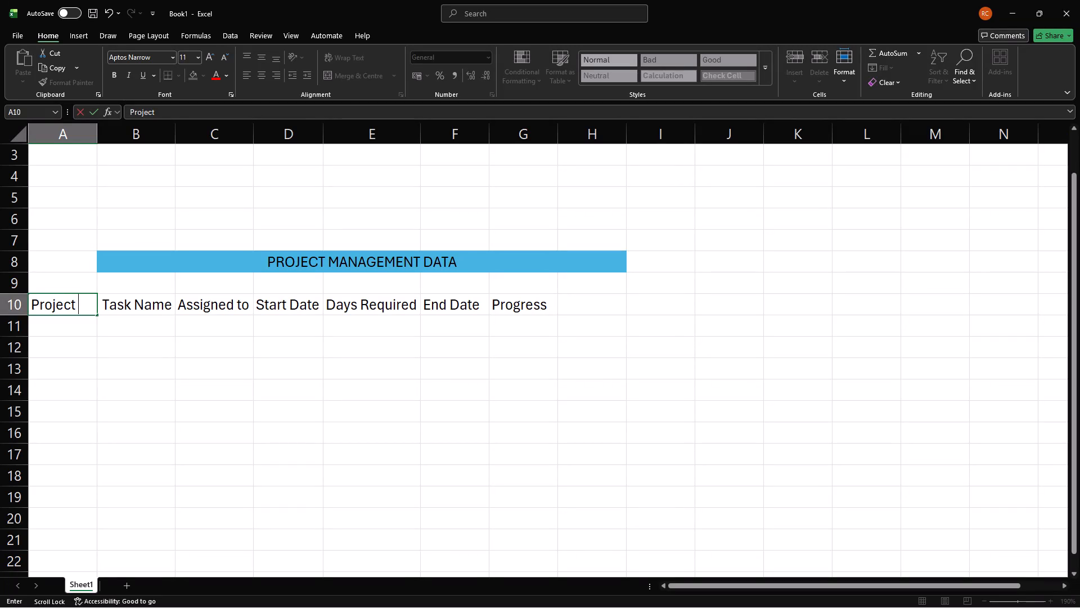
type("name")
left_click(114, 284)
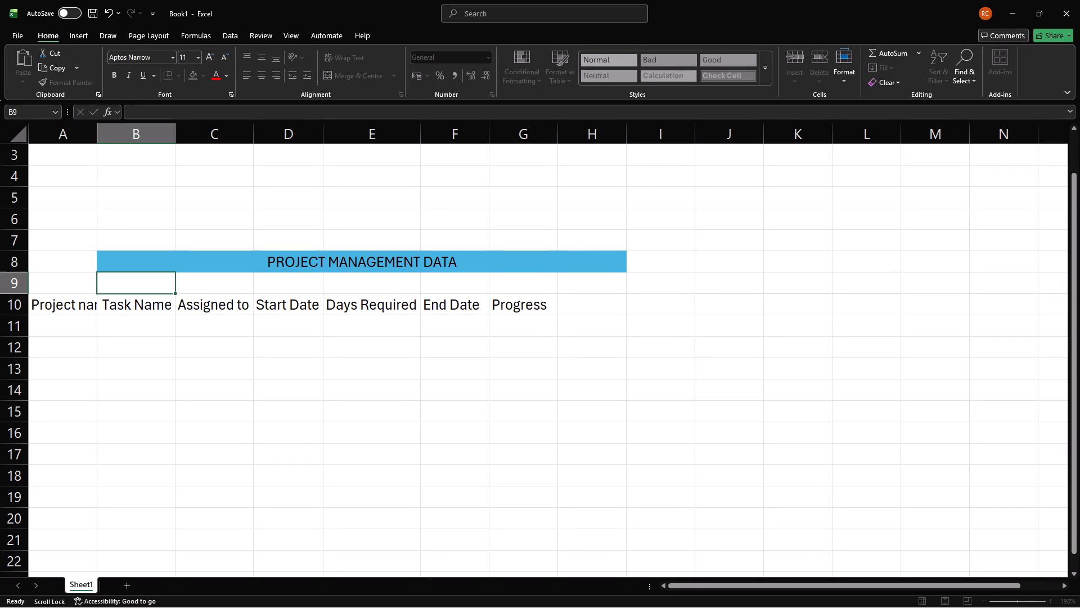
Widen column A to make more room for the Project name heading.
left_click_drag(95, 137, 106, 136)
Apply the 60% - Accent1 cell style to cell A8, beside the merged title.
left_click(186, 259)
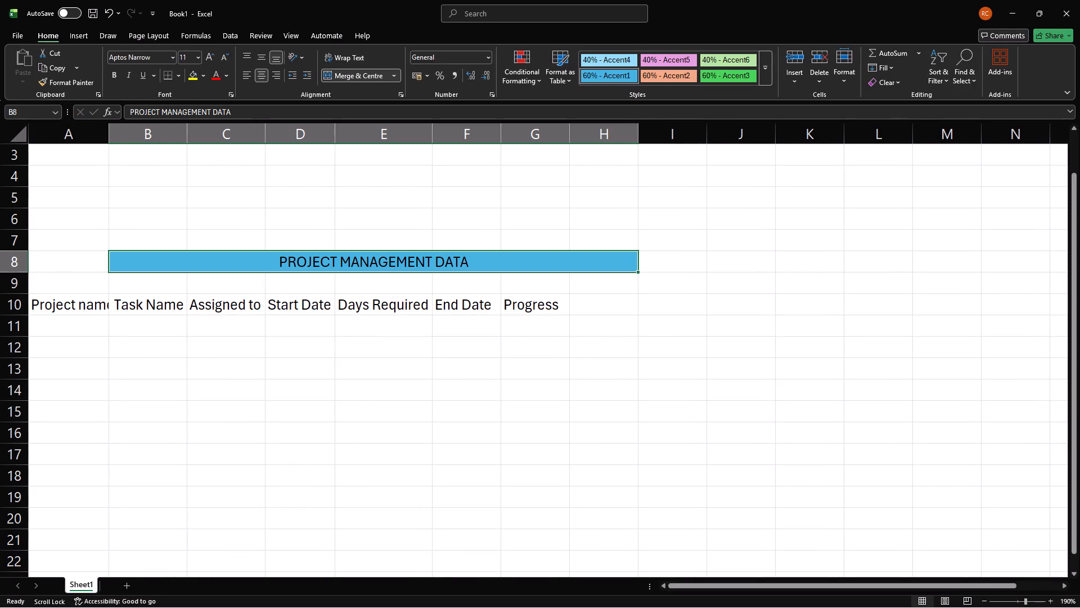
left_click(49, 262)
left_click(765, 71)
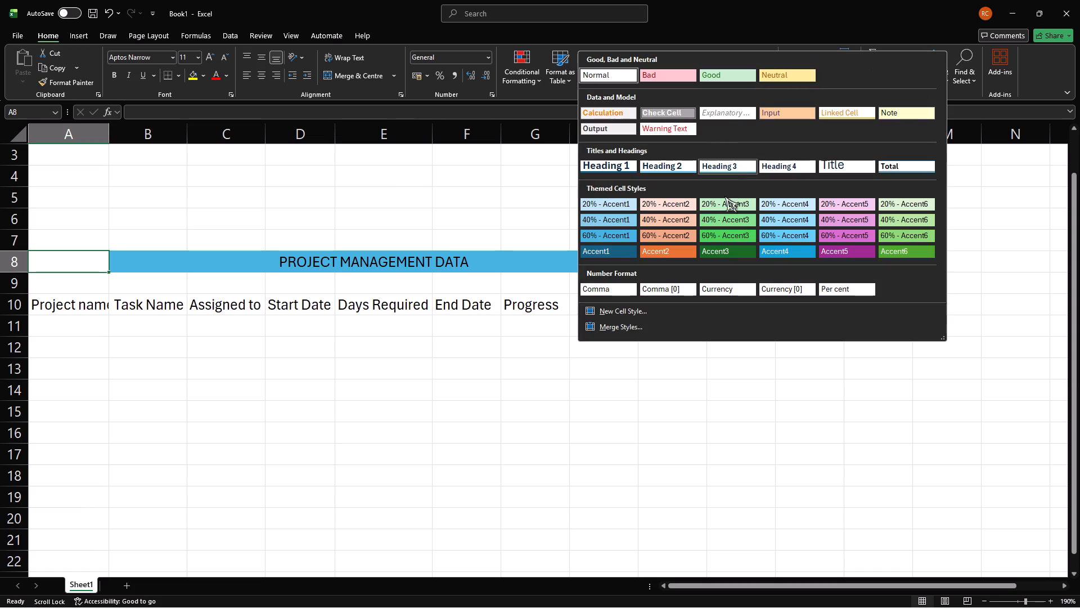
left_click(607, 236)
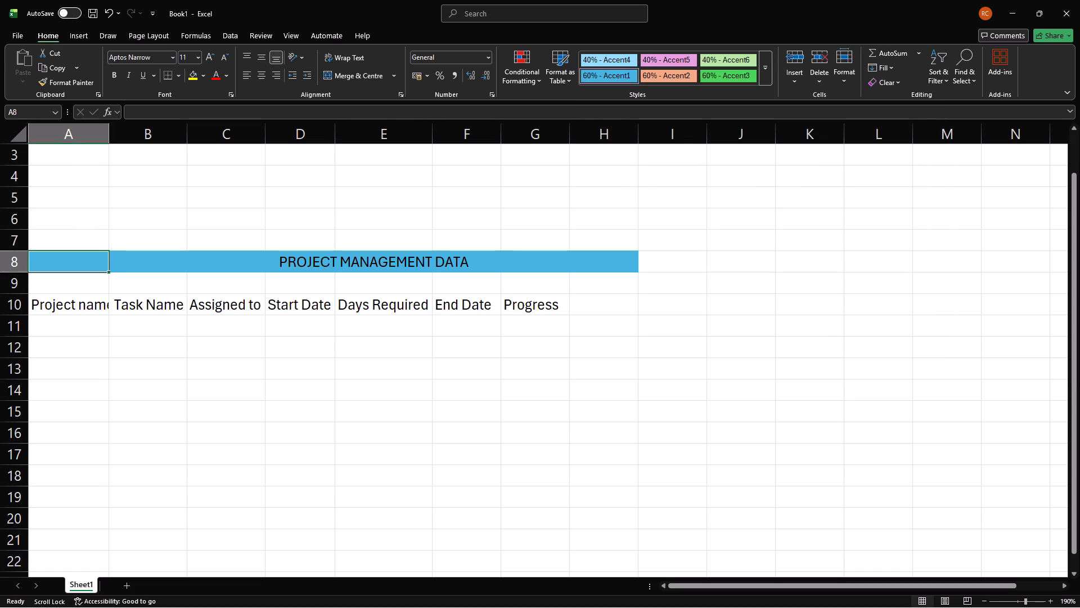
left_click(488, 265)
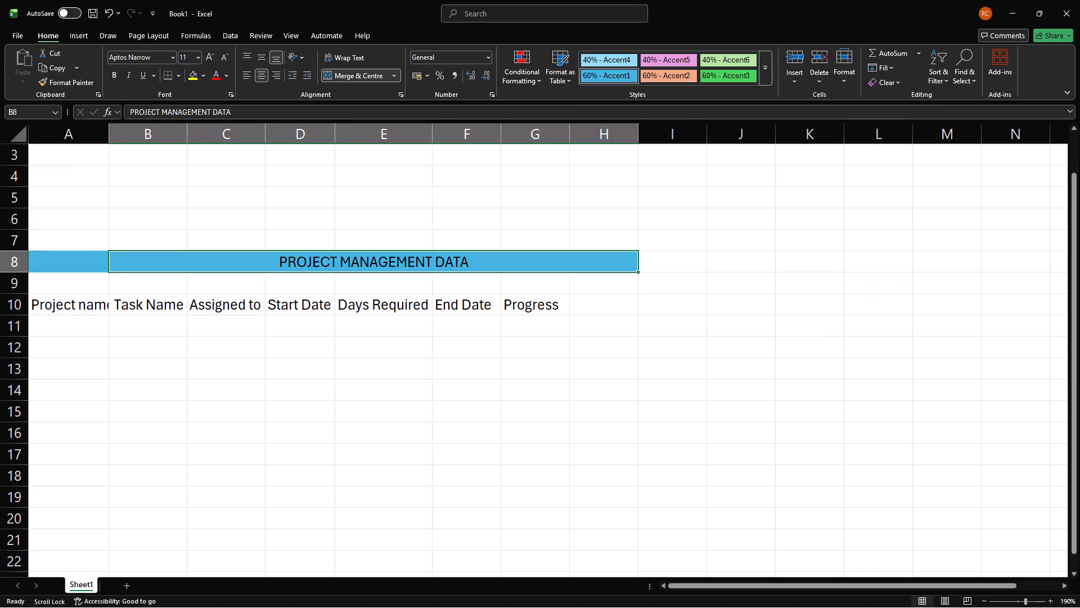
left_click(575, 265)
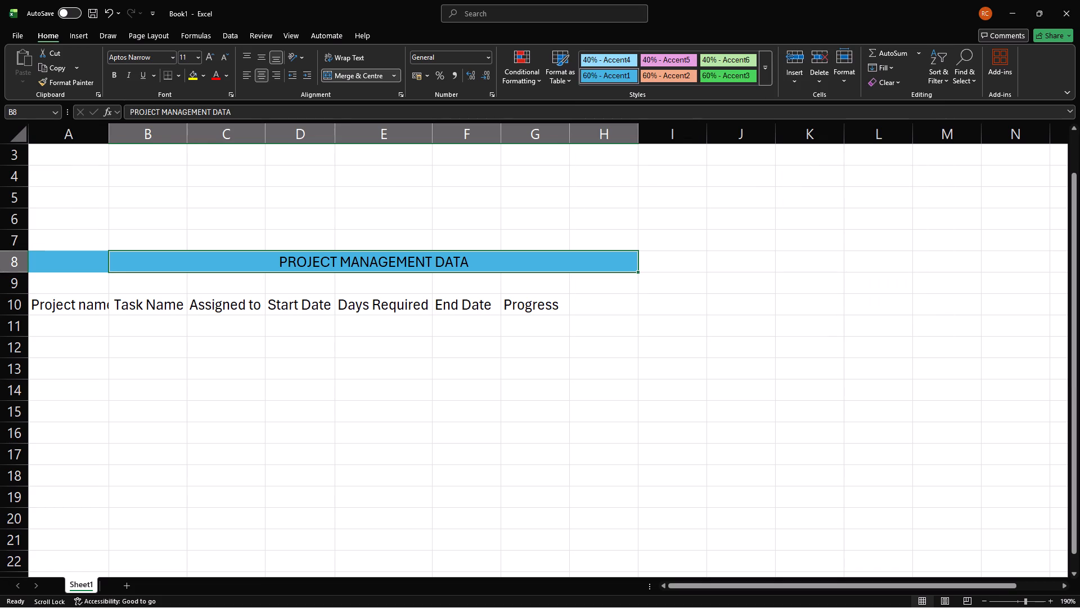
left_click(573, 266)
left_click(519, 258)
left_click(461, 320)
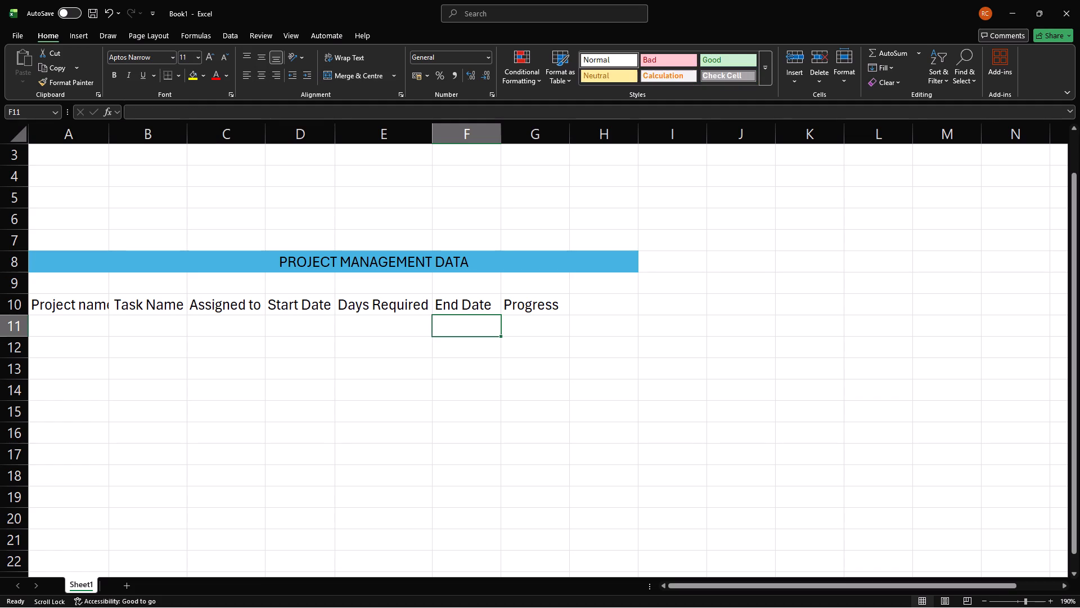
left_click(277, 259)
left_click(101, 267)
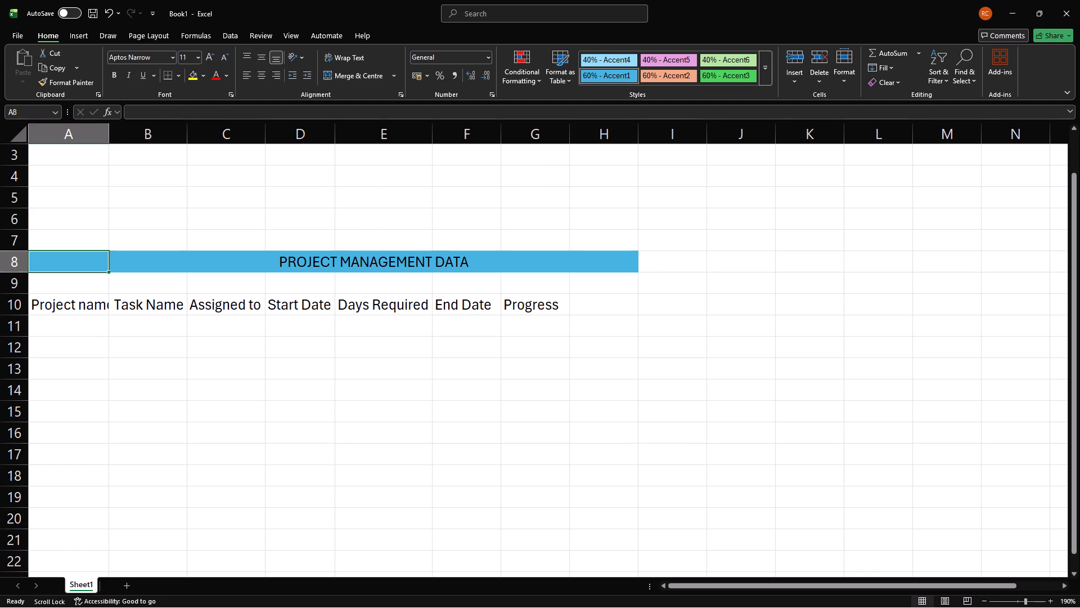
Apply middle and centre alignment across cell A8 and the merged PROJECT MANAGEMENT DATA title.
left_click_drag(89, 266, 355, 262)
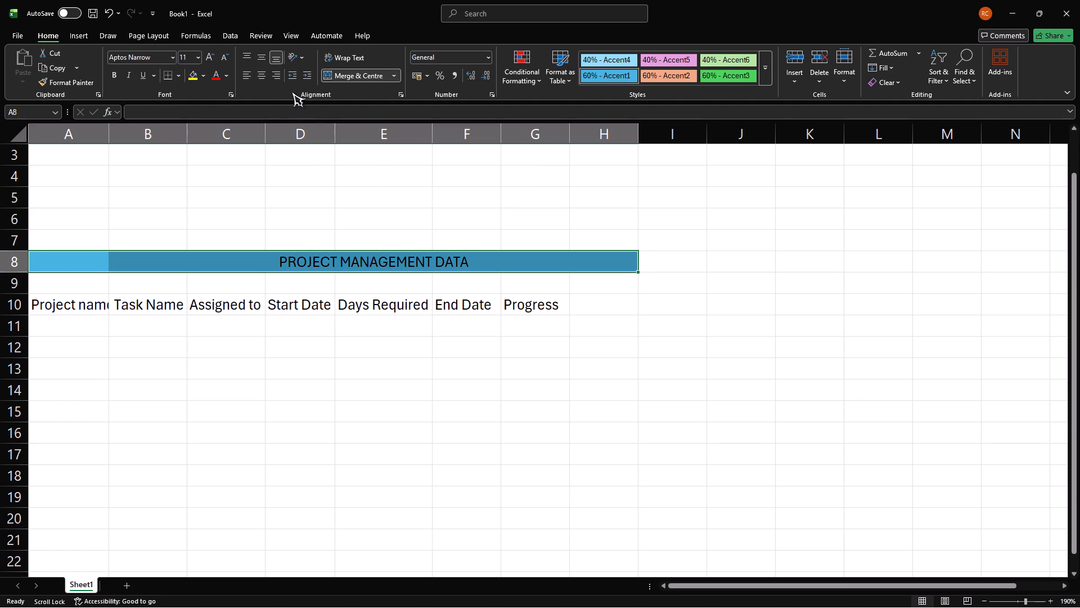
left_click(261, 62)
triple_click(261, 61)
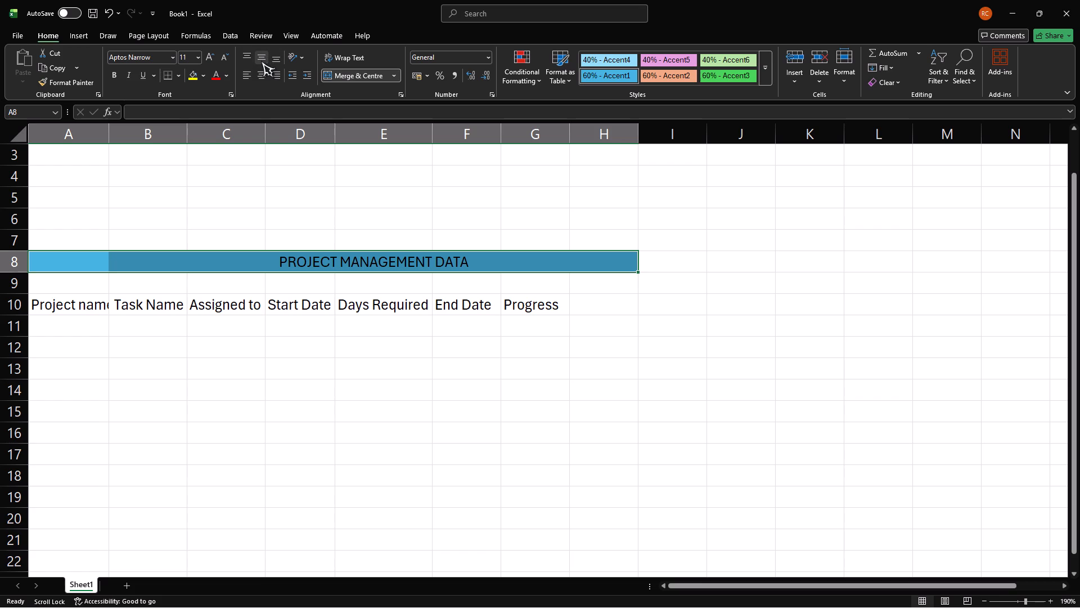
left_click(260, 60)
left_click(259, 73)
left_click(376, 270)
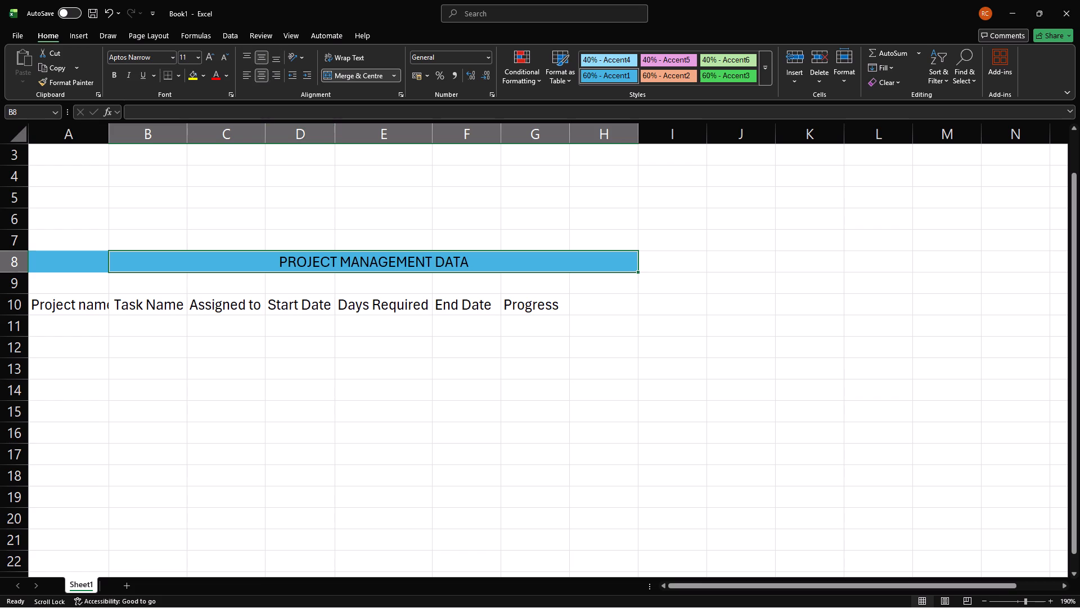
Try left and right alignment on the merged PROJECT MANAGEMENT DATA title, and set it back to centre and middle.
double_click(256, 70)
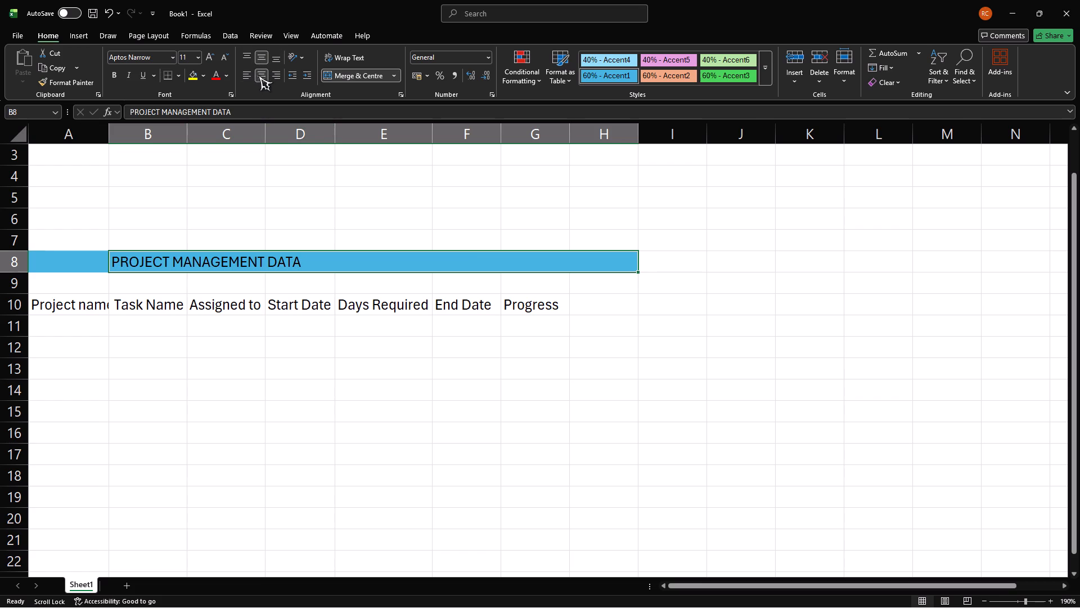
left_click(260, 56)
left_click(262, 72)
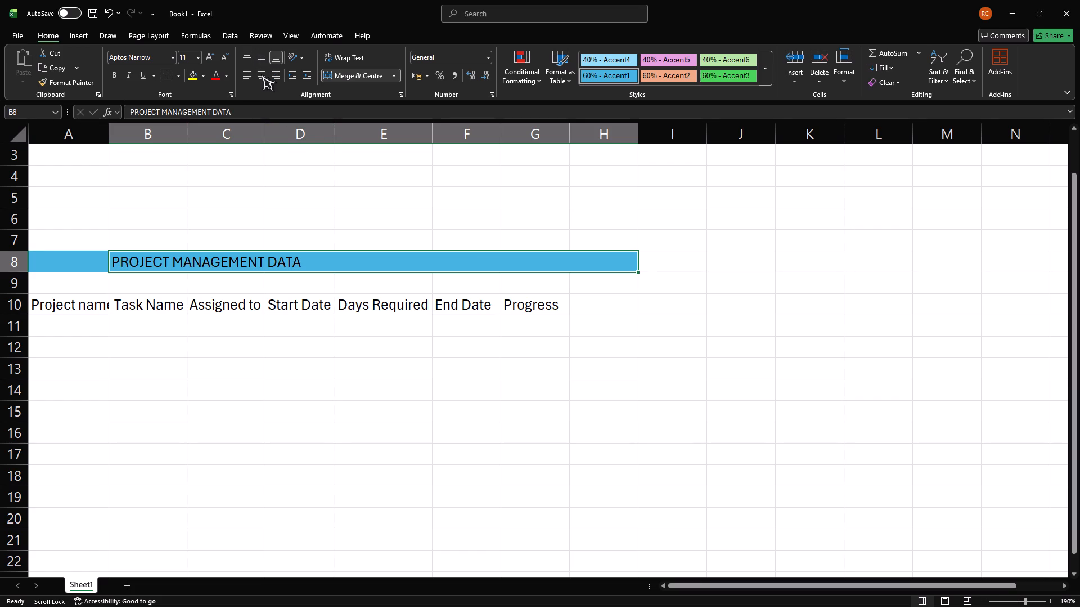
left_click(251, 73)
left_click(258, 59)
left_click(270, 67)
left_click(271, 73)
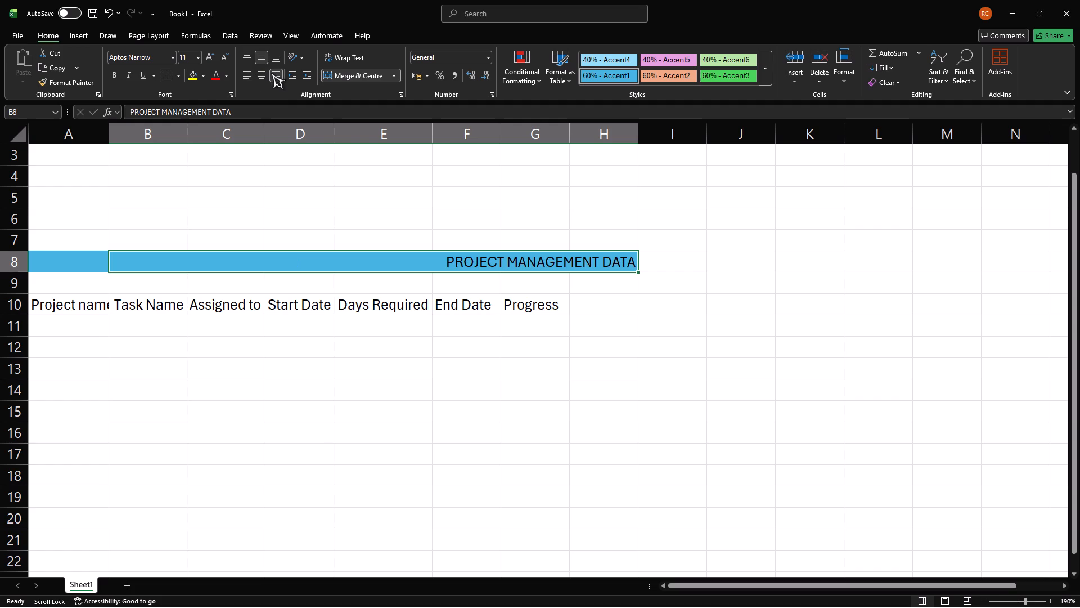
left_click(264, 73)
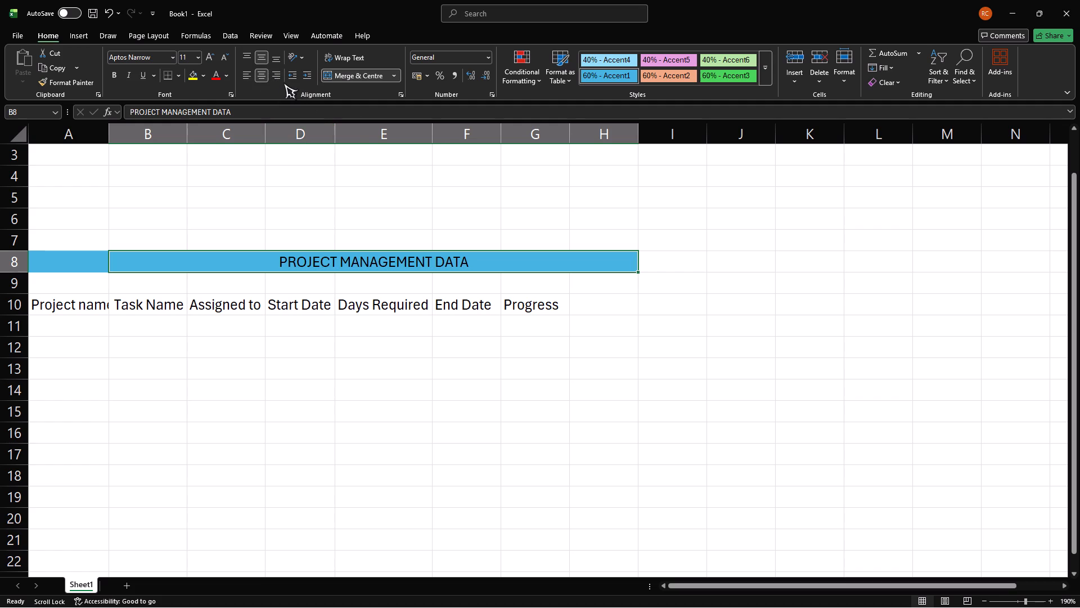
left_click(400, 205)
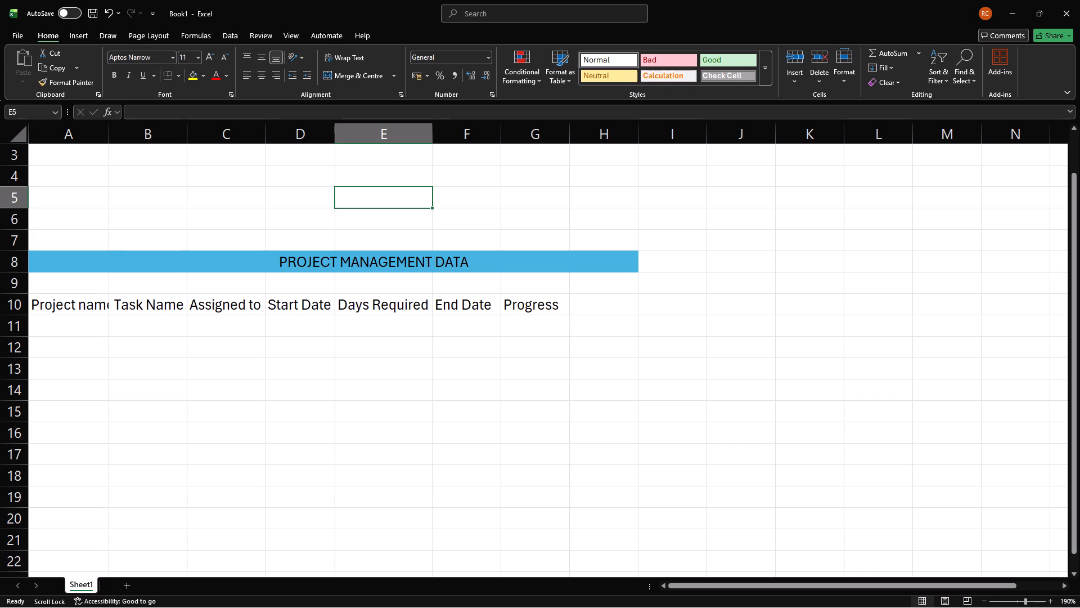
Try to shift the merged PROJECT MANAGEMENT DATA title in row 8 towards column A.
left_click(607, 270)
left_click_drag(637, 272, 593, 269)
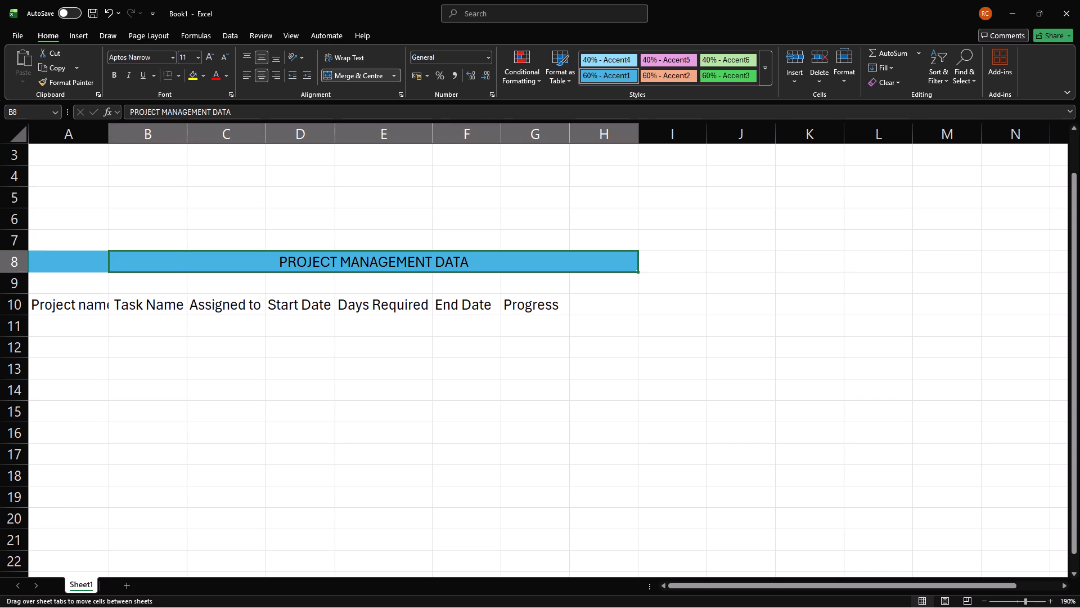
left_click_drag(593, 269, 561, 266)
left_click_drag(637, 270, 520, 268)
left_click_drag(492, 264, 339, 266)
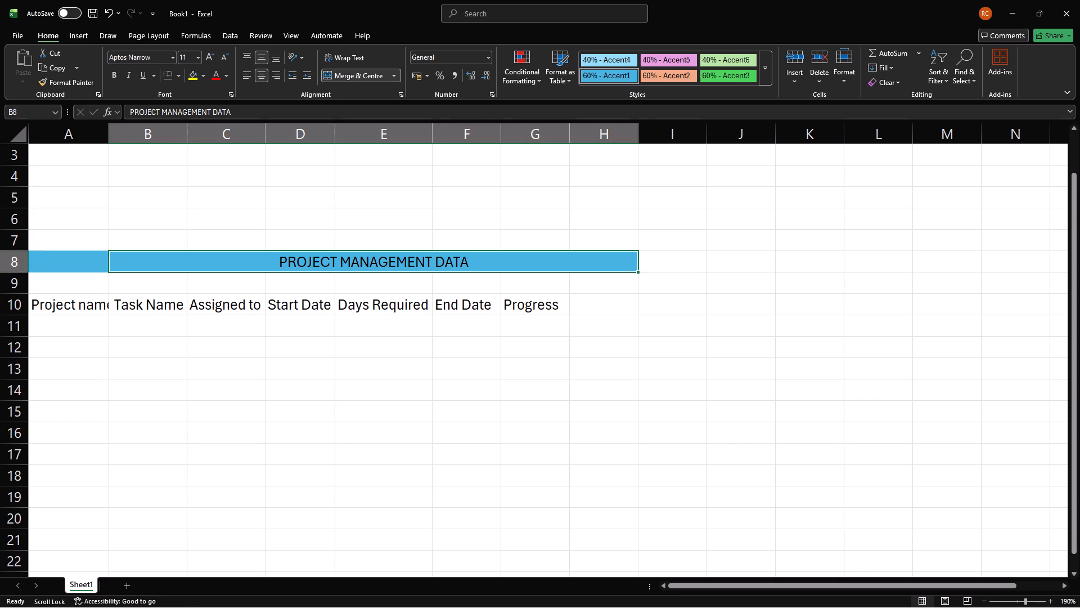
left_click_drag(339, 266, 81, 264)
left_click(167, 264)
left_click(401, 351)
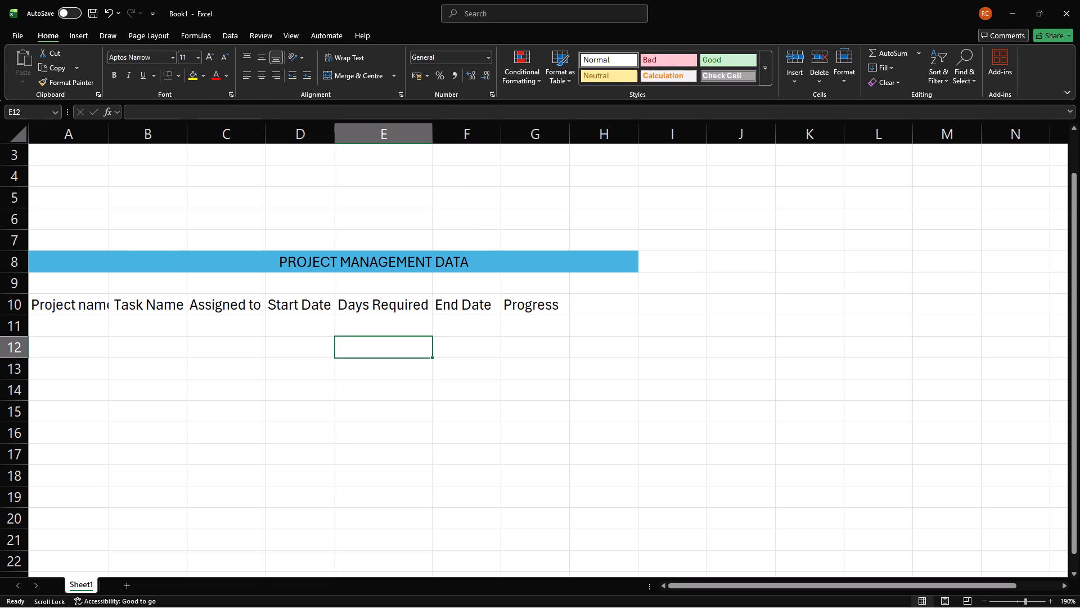
Widen column A to fit closely around the full Project name heading.
left_click(88, 328)
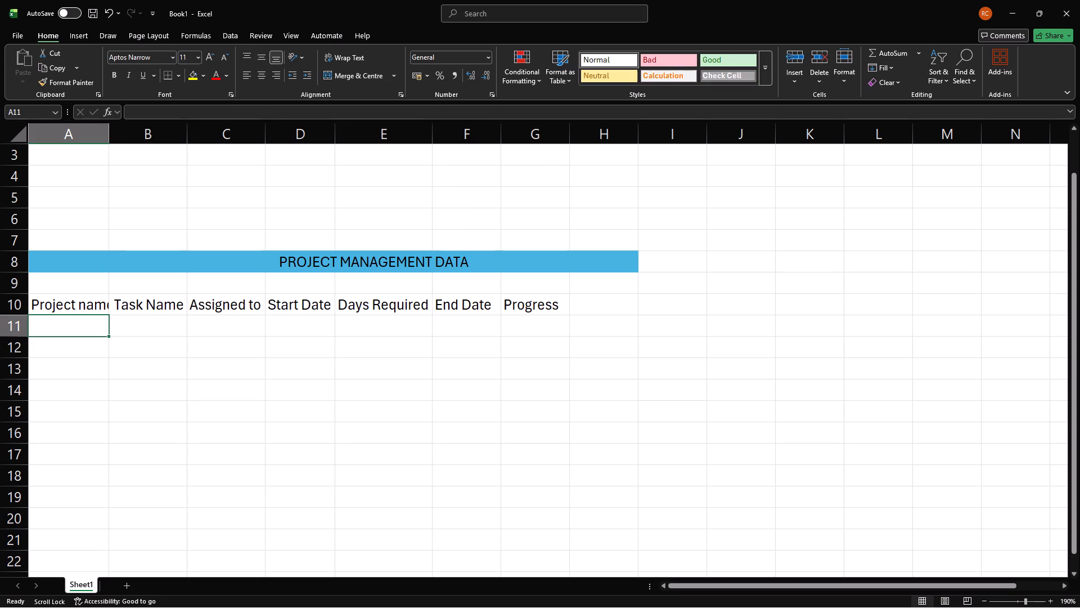
left_click_drag(109, 136, 115, 136)
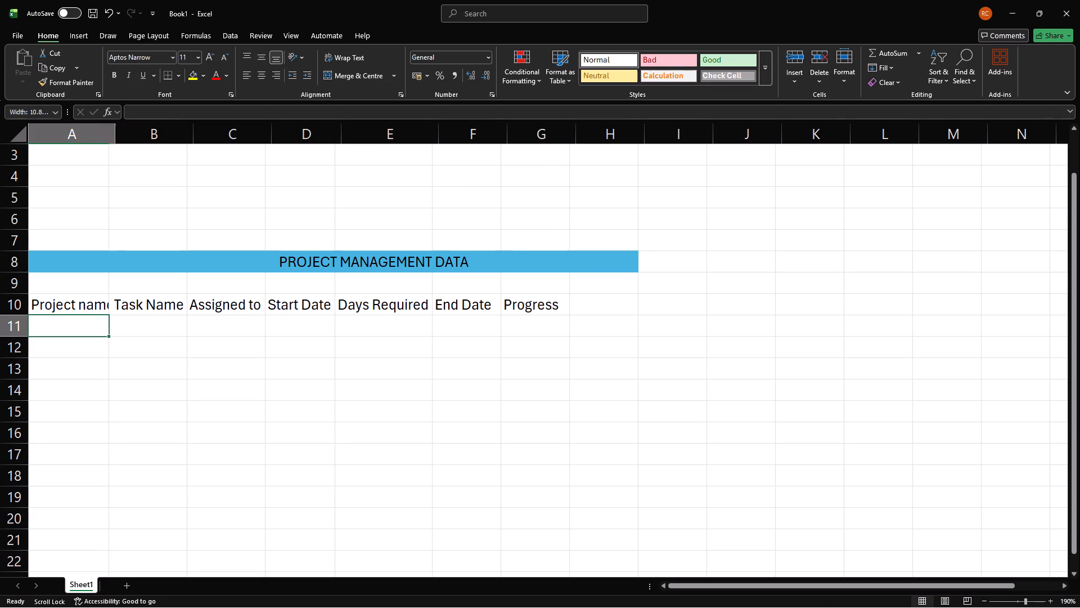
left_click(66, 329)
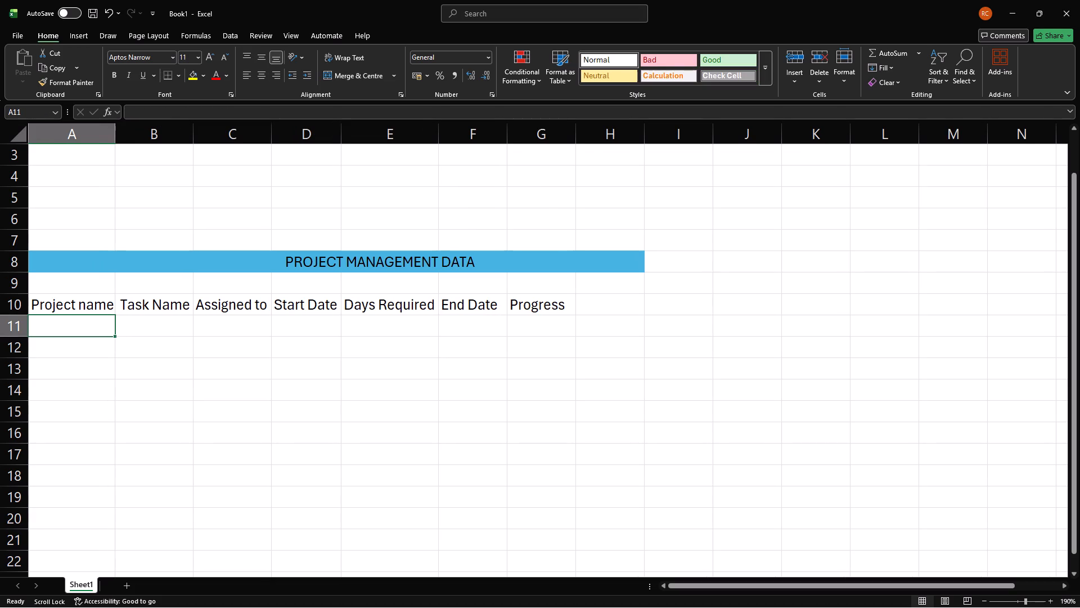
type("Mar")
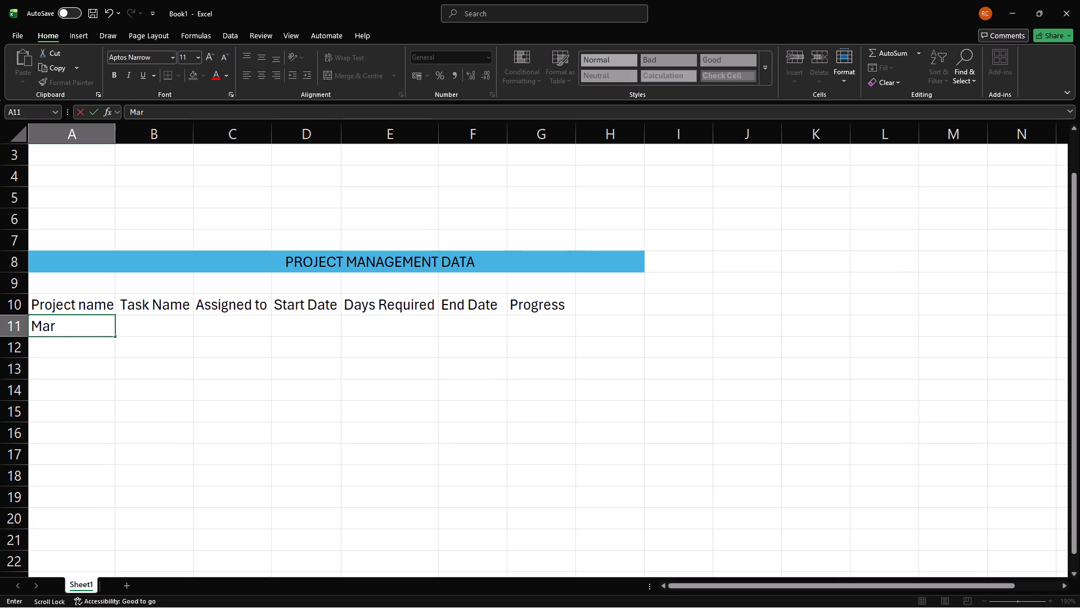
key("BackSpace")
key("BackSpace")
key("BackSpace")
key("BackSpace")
Apply the Bad cell style to the Project name, Task Name and Assigned to headings in cells A10, B10 and C10.
left_click(74, 305)
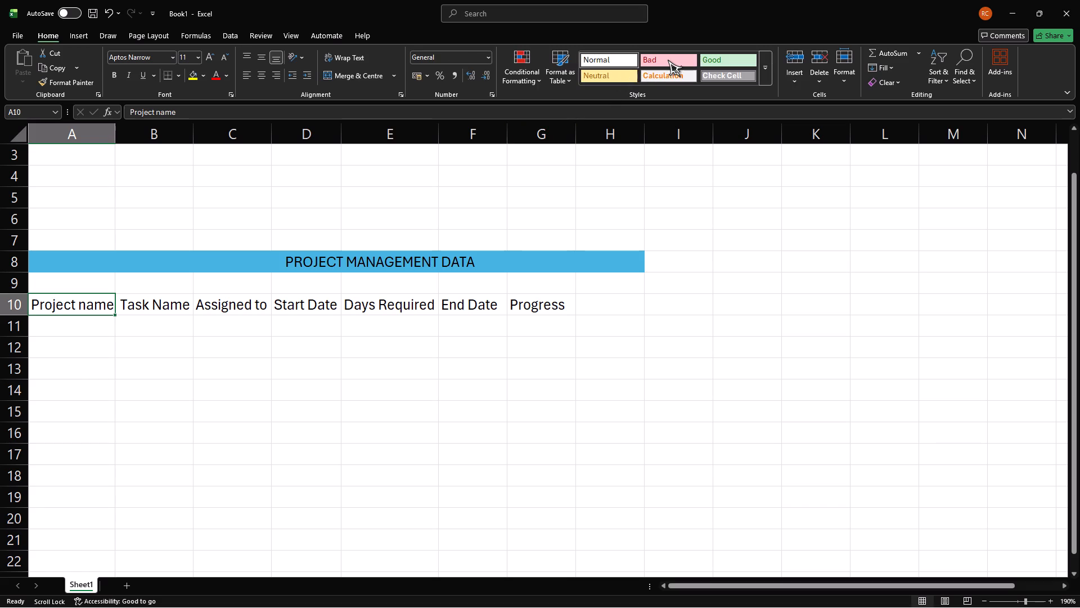
left_click(668, 60)
left_click(167, 311)
left_click(658, 63)
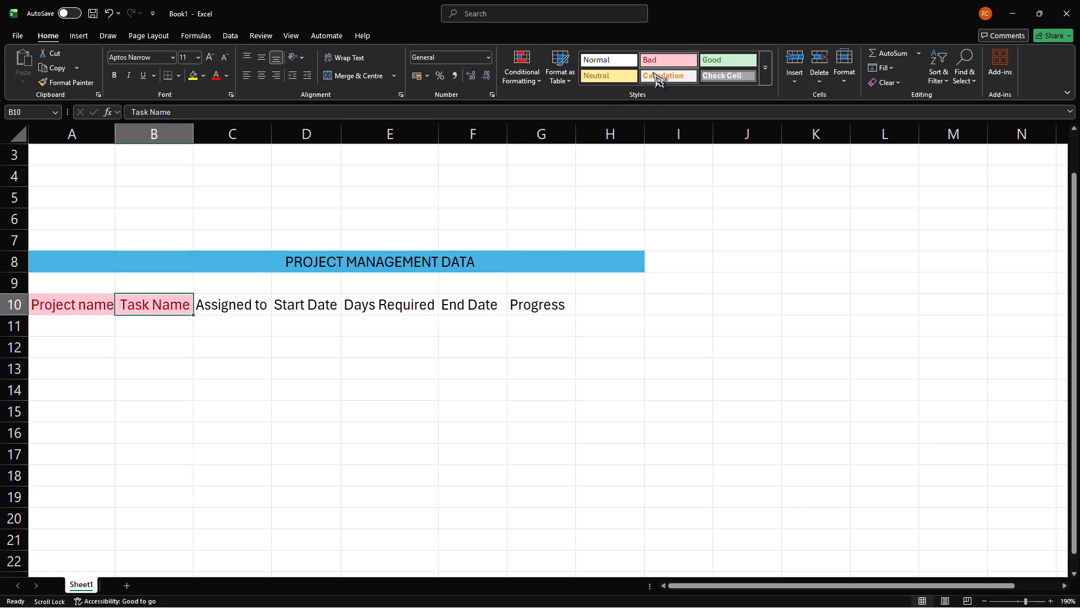
left_click(260, 309)
left_click(656, 65)
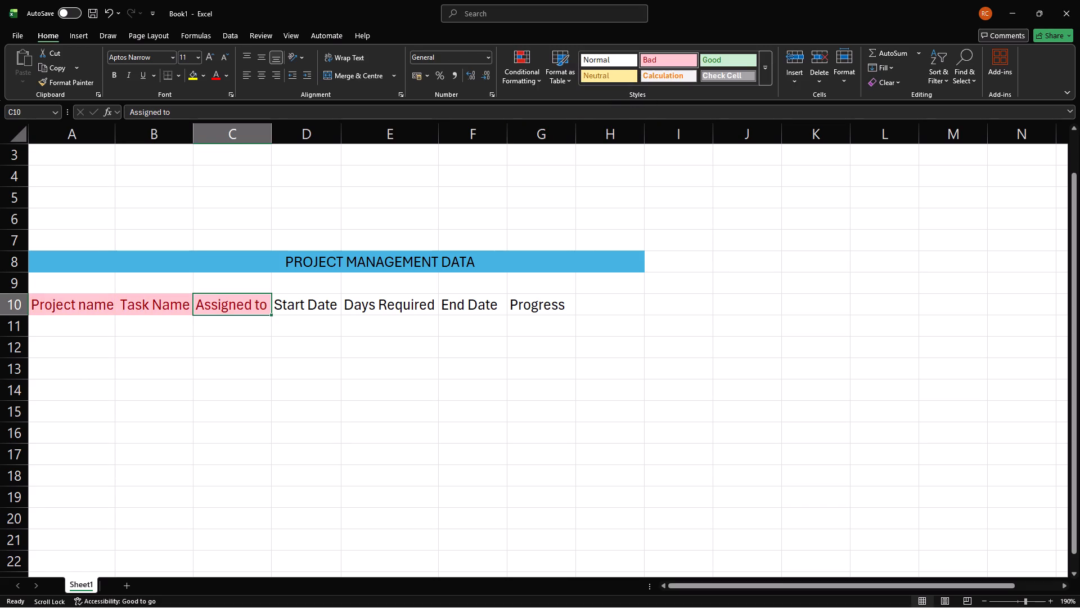
Apply the Bad cell style to the Start Date, Days Required, End Date and Progress headings in cells D10 to G10.
left_click(311, 303)
left_click(666, 62)
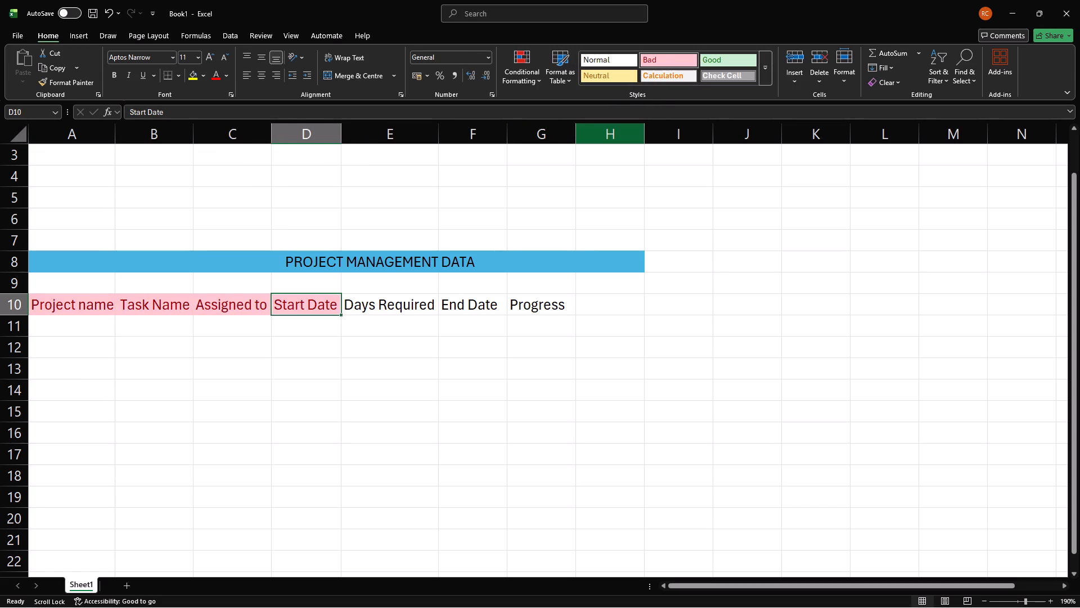
left_click(408, 307)
left_click(670, 67)
left_click(492, 310)
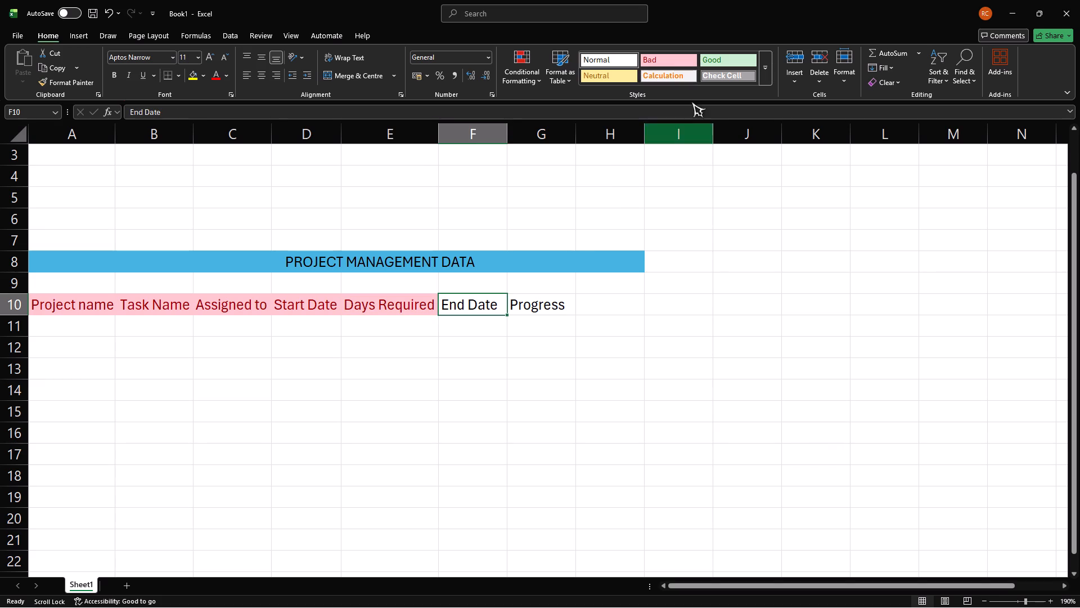
left_click(686, 61)
left_click(553, 309)
left_click(676, 57)
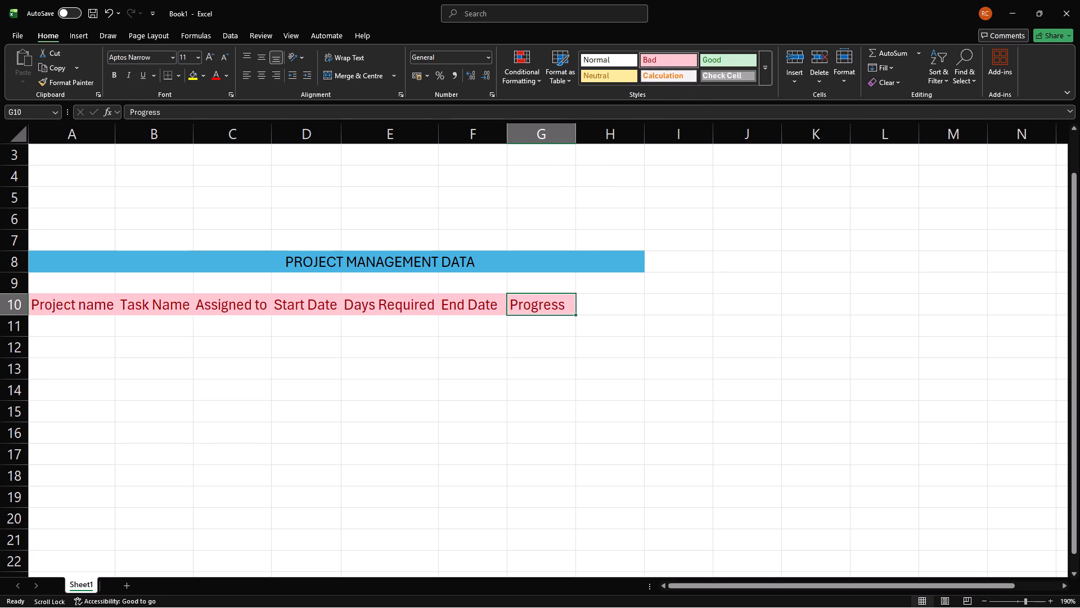
Clear the PROJECT MANAGEMENT DATA text from the merged title cell in row 8.
left_click(539, 263)
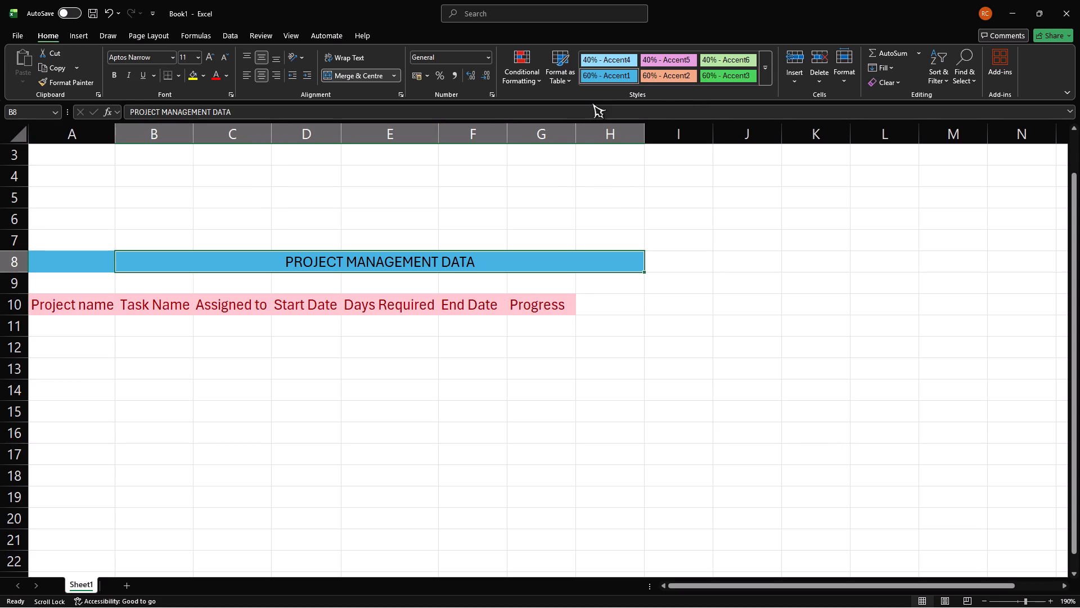
key("BackSpace")
key("BackSpace")
key("BackSpace")
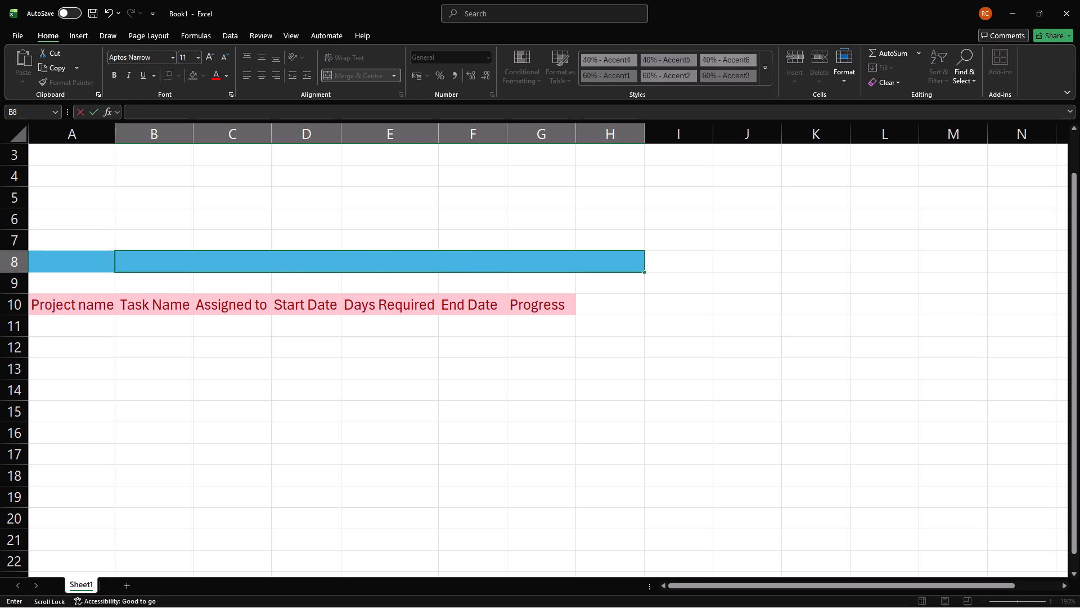
left_click(488, 262)
left_click(499, 231)
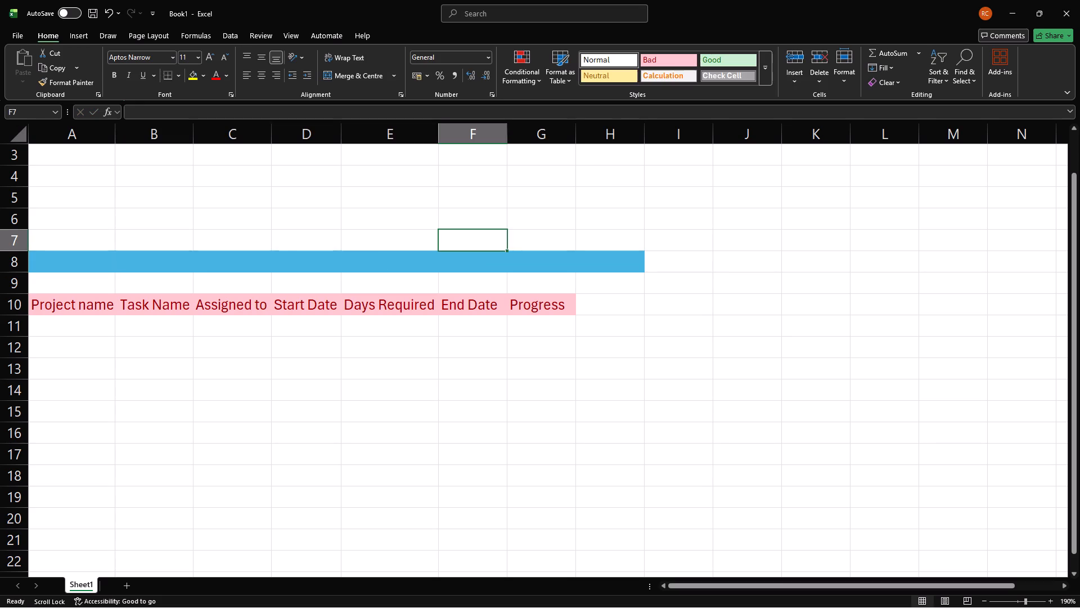
Unmerge the emptied title block spanning B8 to H8.
left_click(487, 249)
left_click(492, 260)
left_click(361, 74)
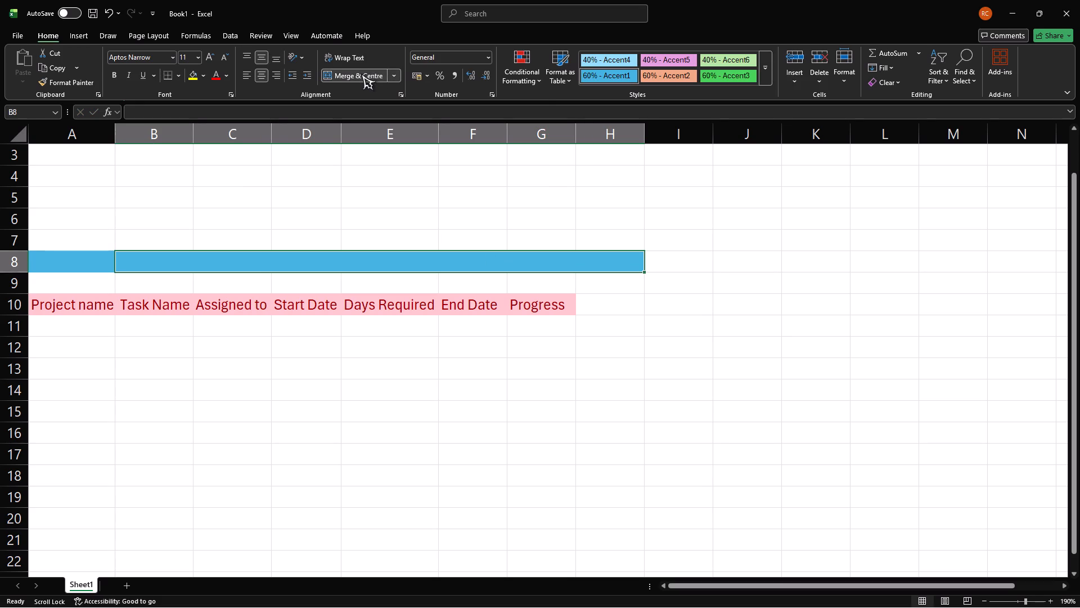
left_click(366, 77)
left_click(366, 77)
left_click(366, 77)
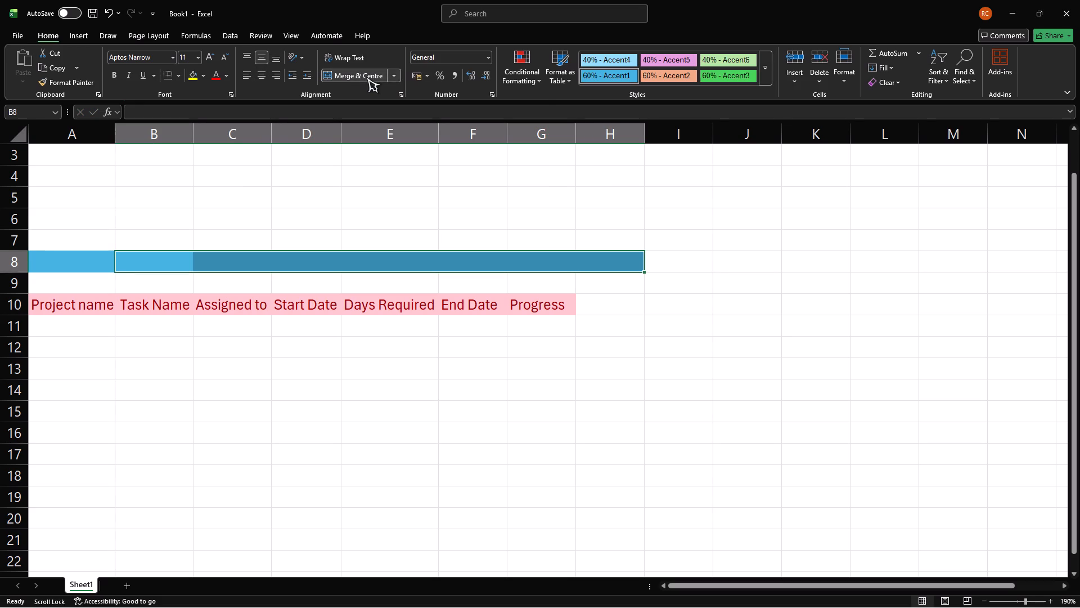
left_click(395, 76)
left_click(377, 137)
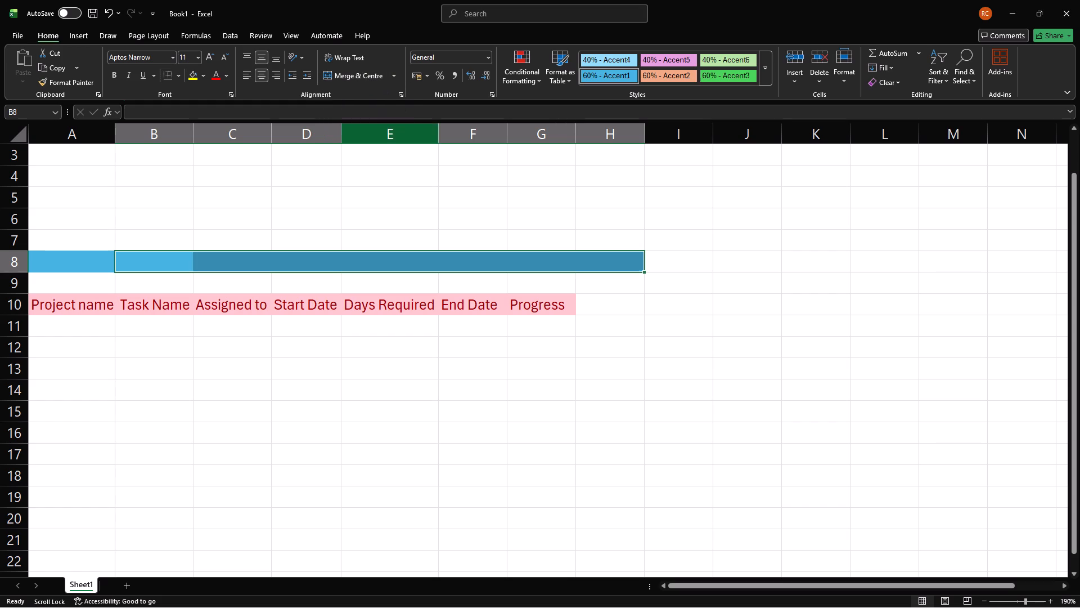
Merge and centre cells A8 to G8 so the title block spans the Project name to Progress columns.
left_click(183, 258)
left_click(132, 262)
left_click(88, 263)
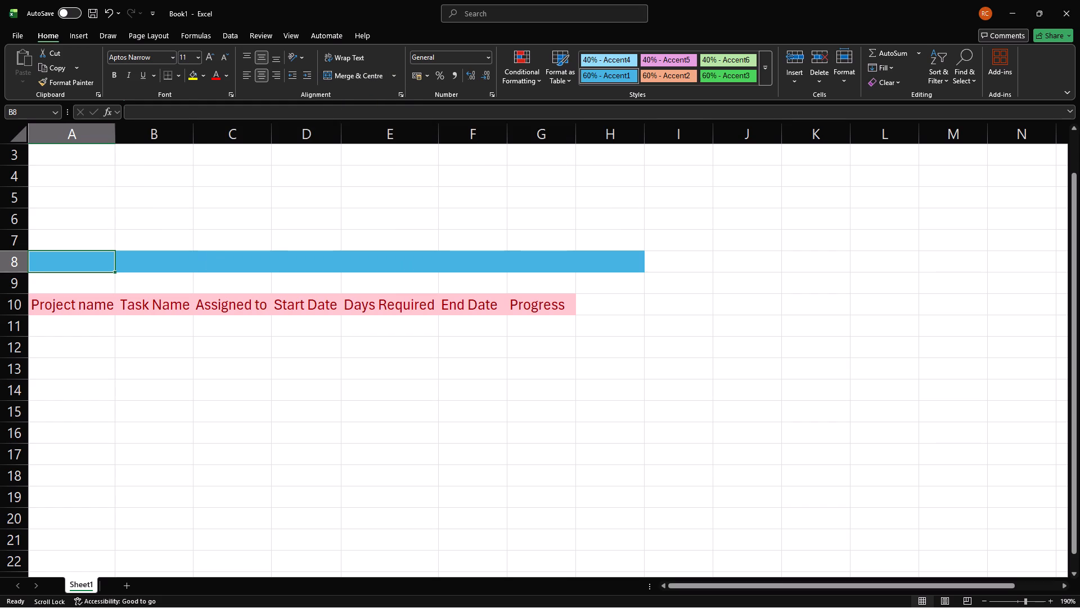
left_click_drag(91, 263, 547, 271)
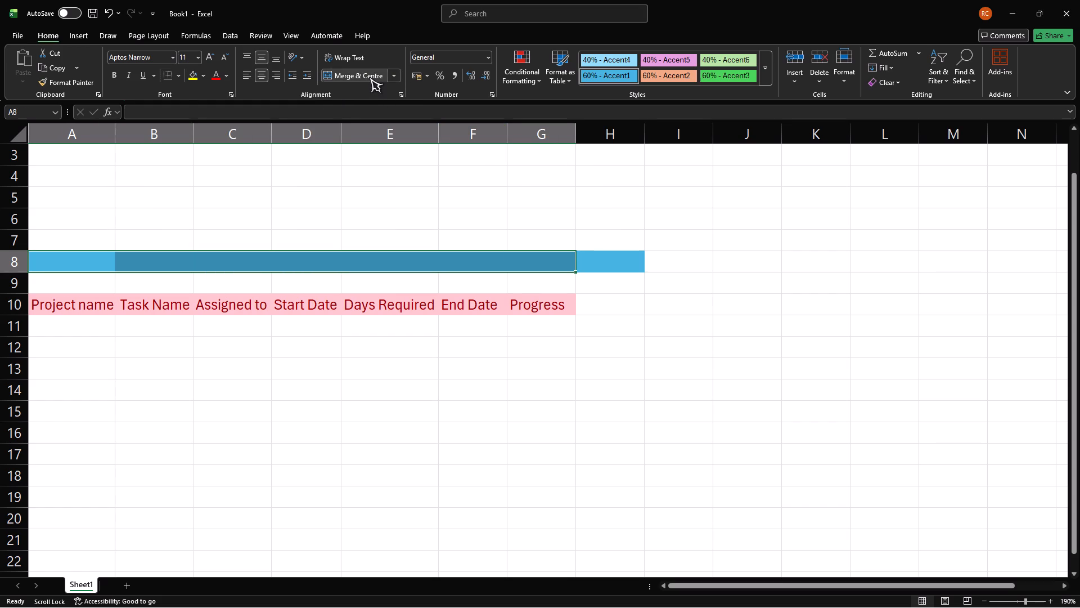
left_click(369, 77)
Enter the title Project Management Data in the merged A8:G8 cell.
left_click(280, 262)
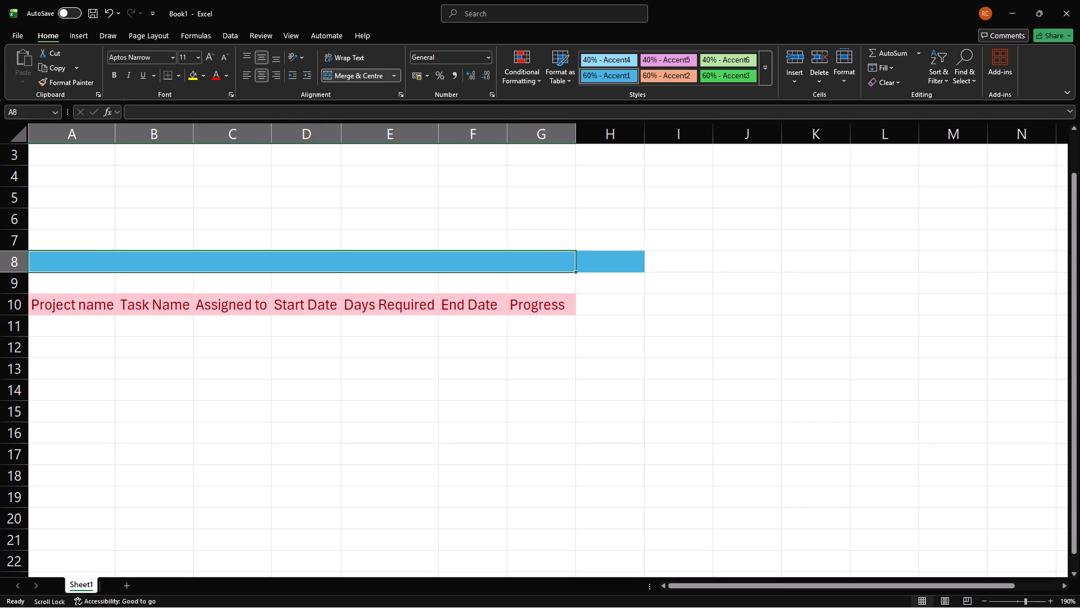
type("Project")
key("space")
type("Managment Dtaa")
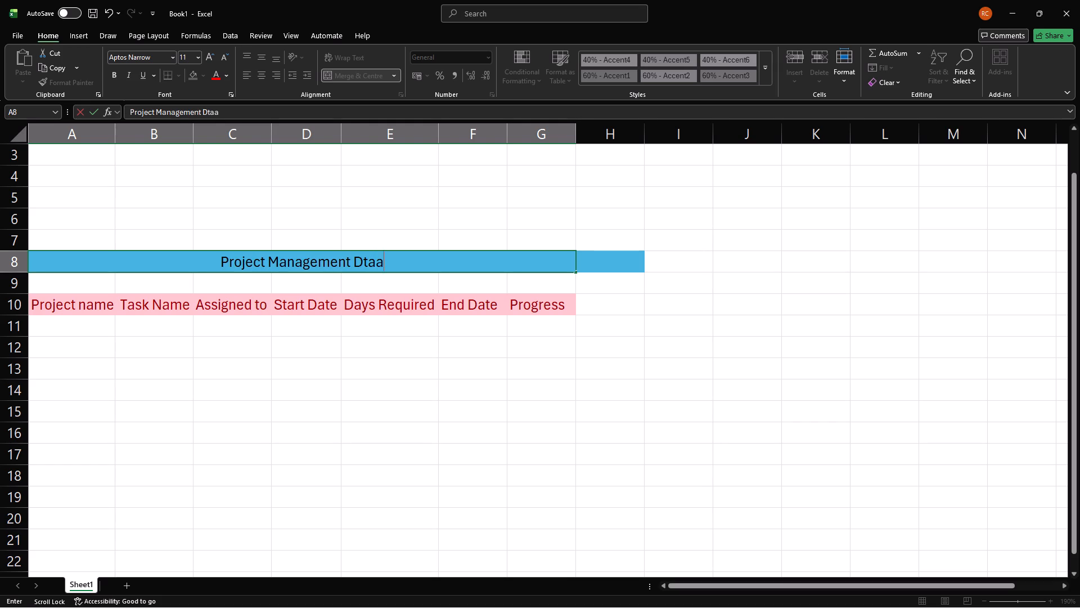
key("BackSpace")
key("BackSpace")
key("BackSpace")
type("ata")
Reset the leftover blue cell H8 to the Normal cell style.
left_click(612, 267)
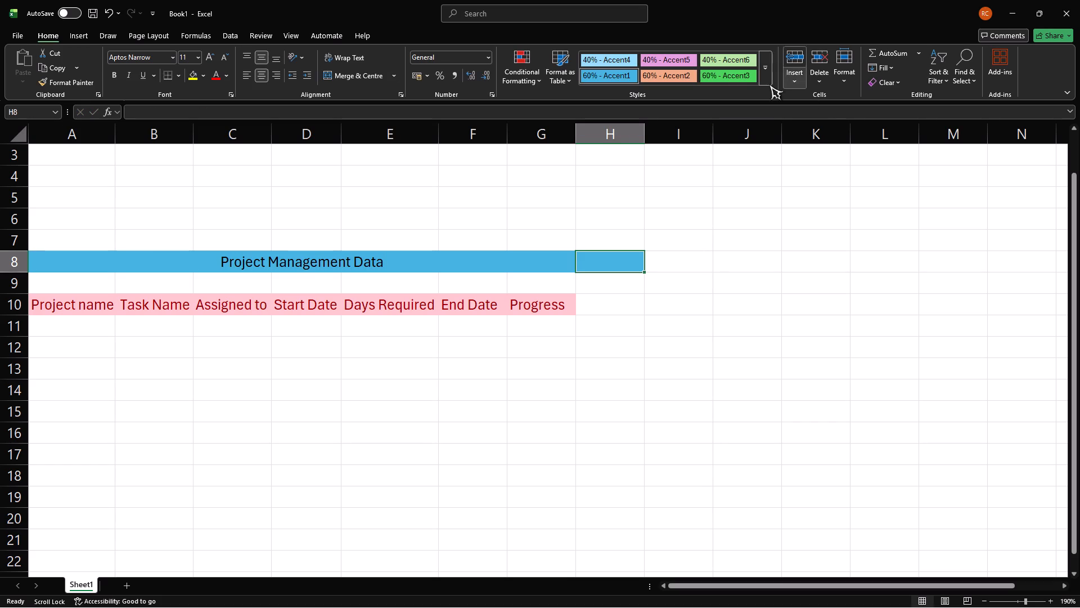
left_click(771, 76)
left_click(622, 76)
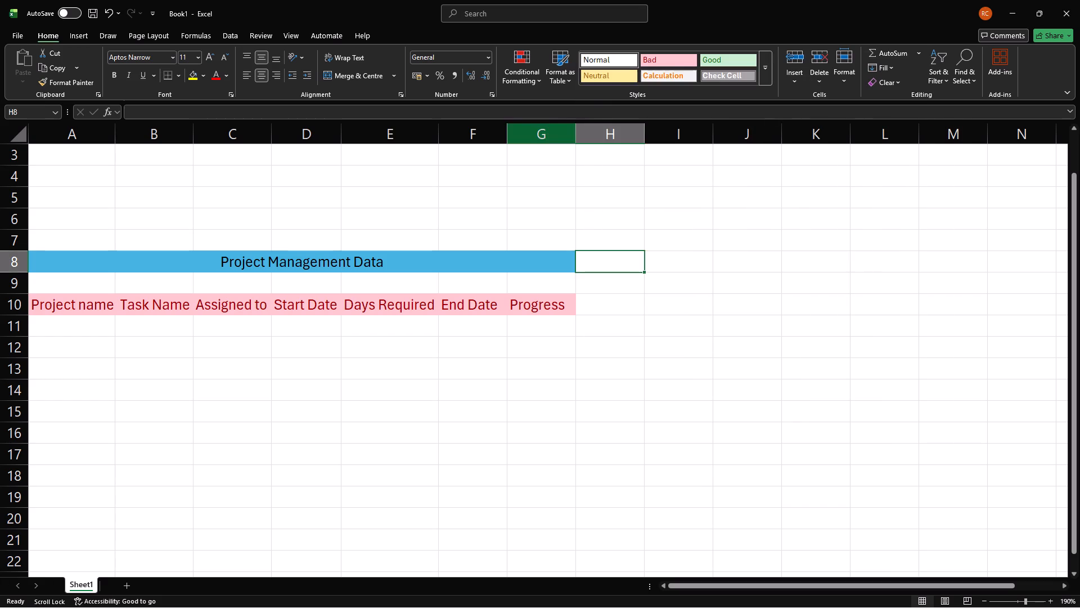
left_click(520, 155)
Enter Marketing as the project name in A11 and Market reserch as the task name in B11.
left_click(84, 334)
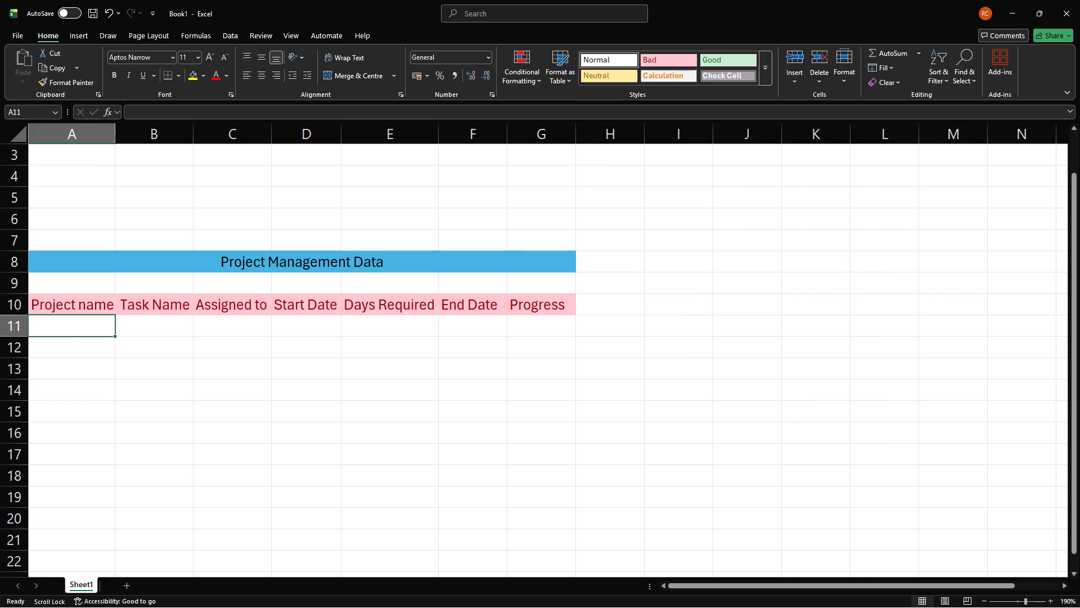
type("Marketin")
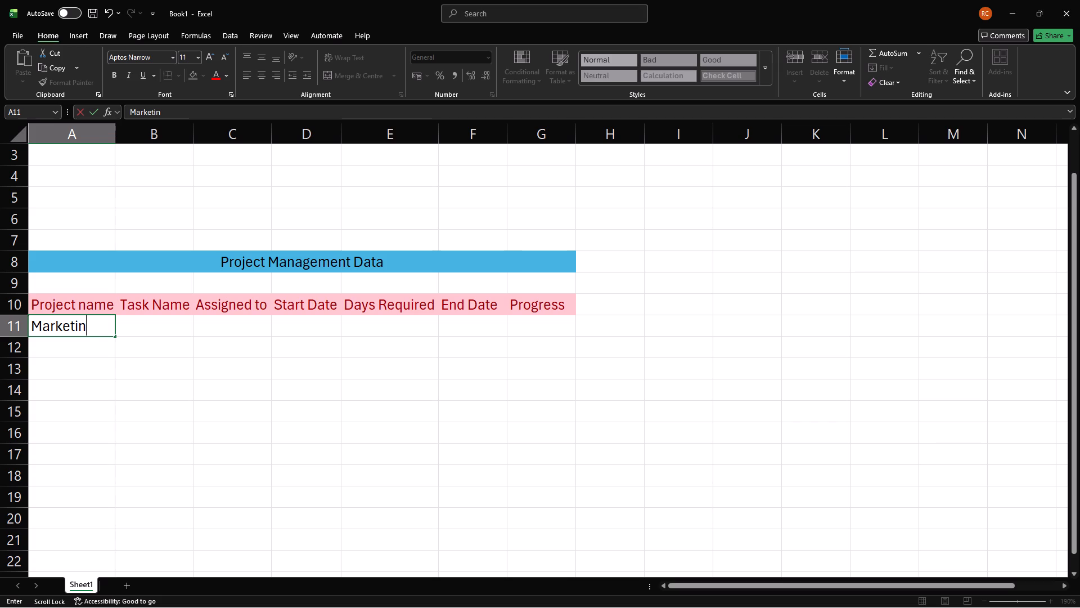
key("g")
left_click(155, 328)
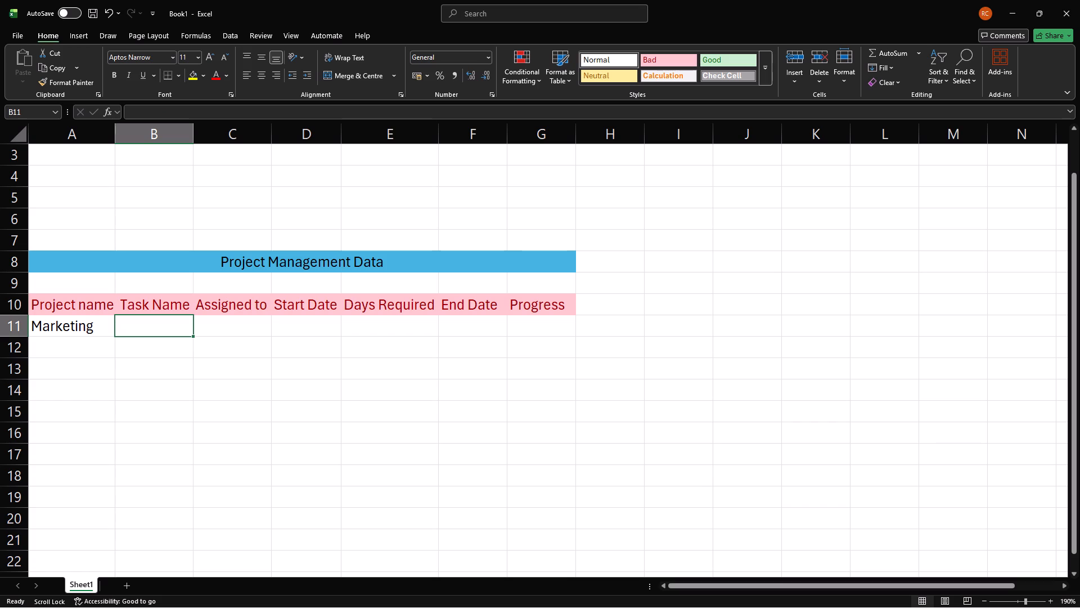
type("Mart")
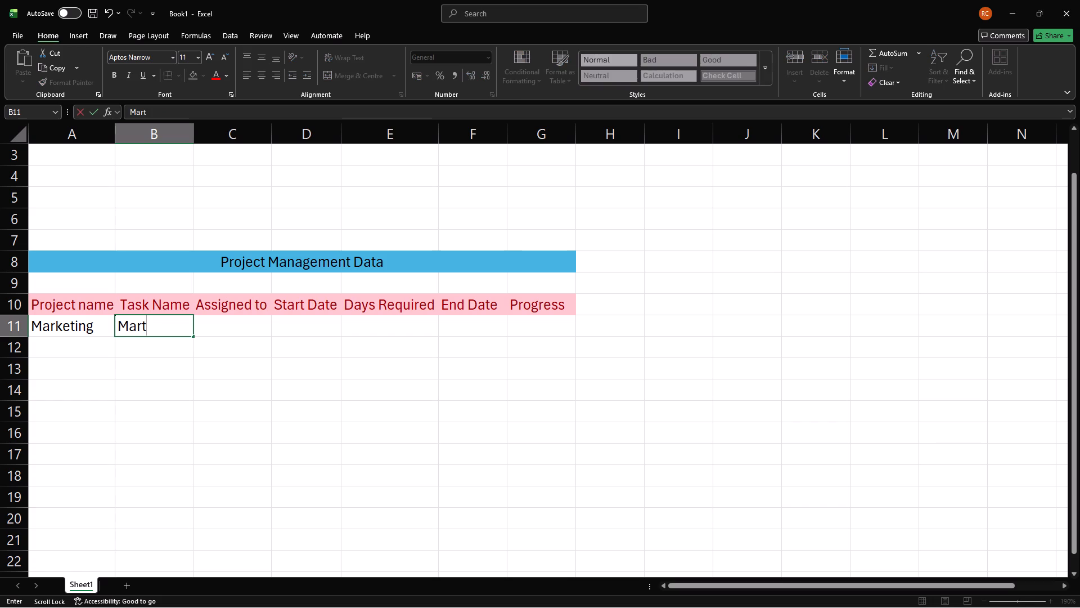
key("BackSpace")
type("ket")
key("space")
type("re")
type("se")
type("rch")
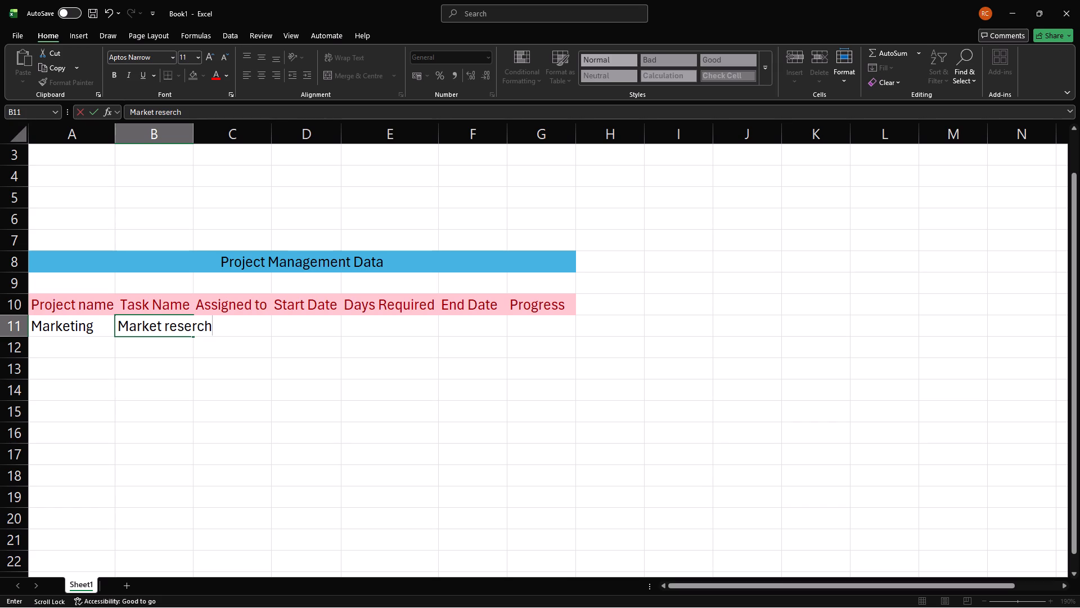
Widen column B so the Market reserch entry fits with some room to spare.
scroll(155, 328, "up", 1)
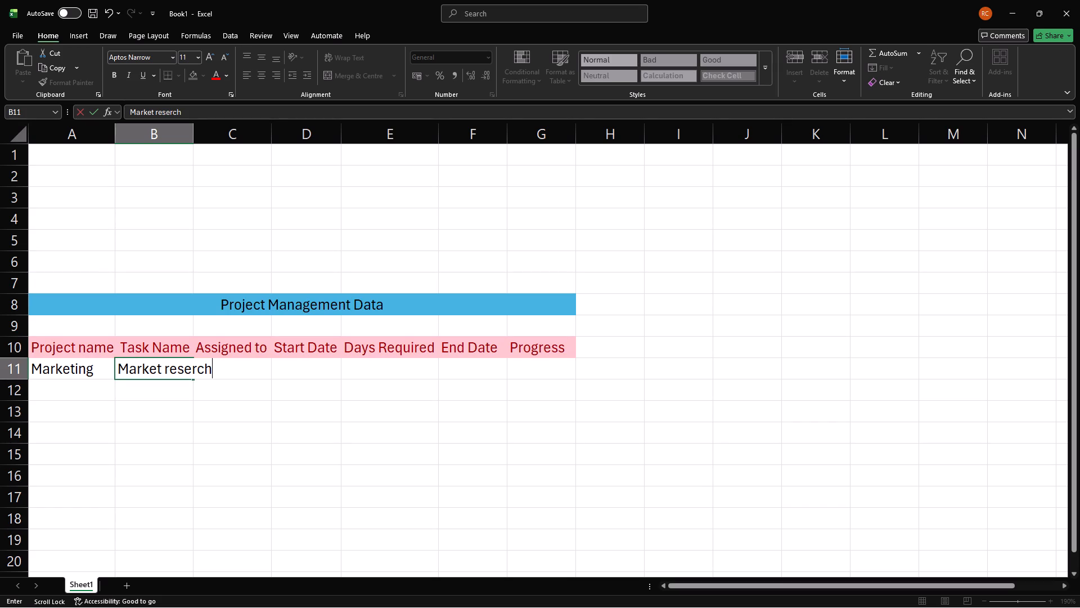
left_click(194, 158)
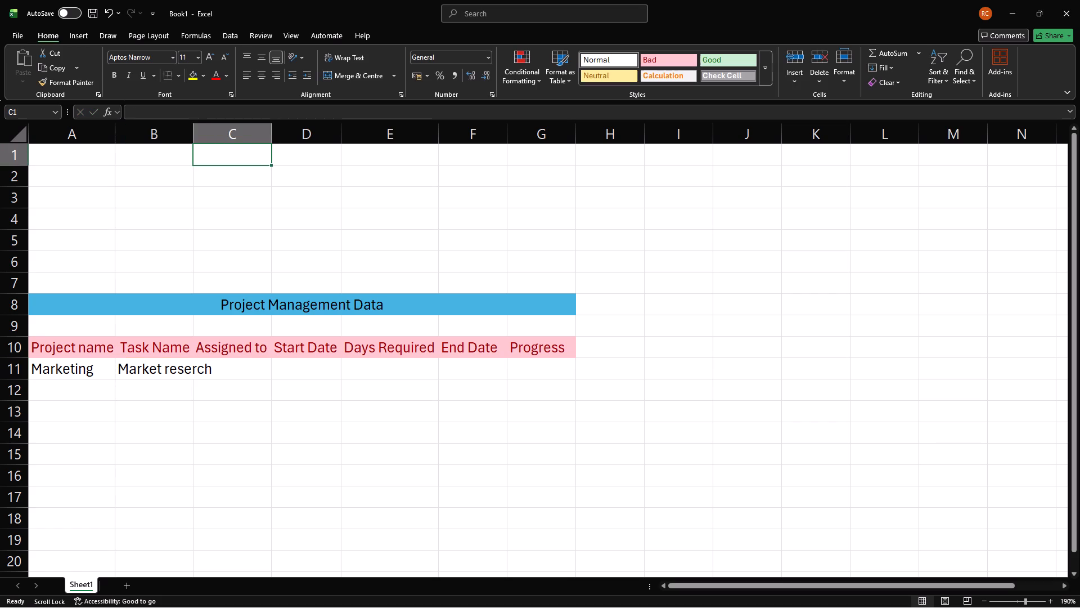
left_click_drag(192, 136, 229, 136)
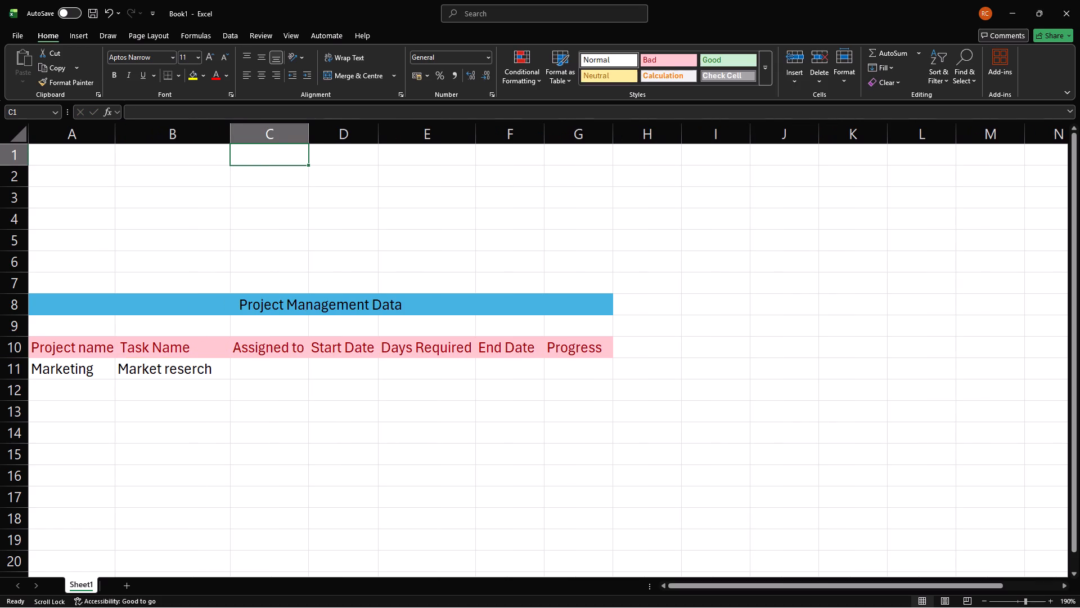
left_click(259, 373)
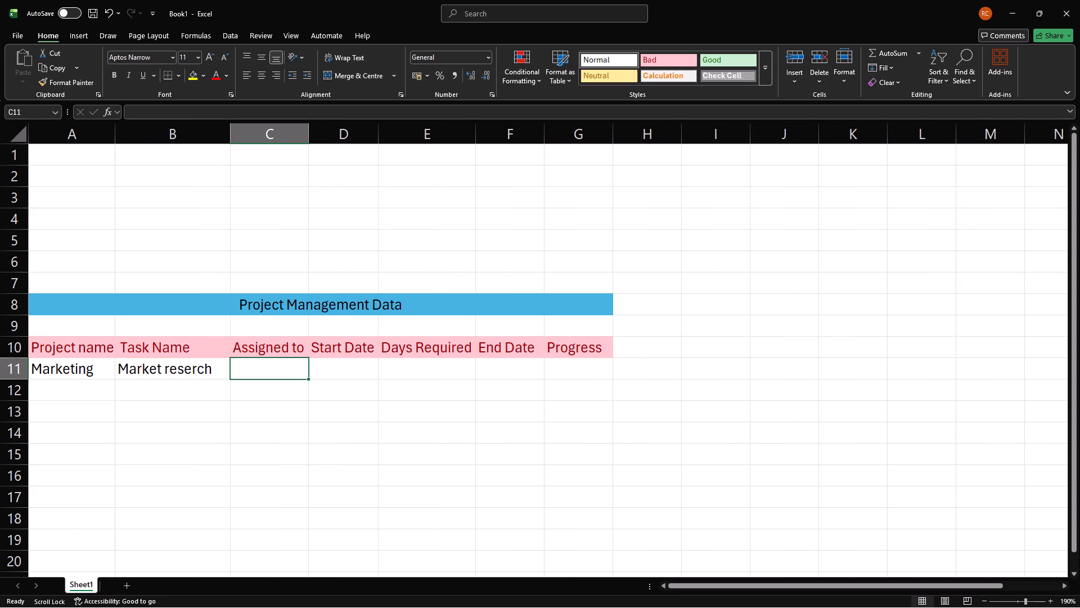
key("a")
key("a")
key("a")
key("BackSpace")
key("BackSpace")
key("BackSpace")
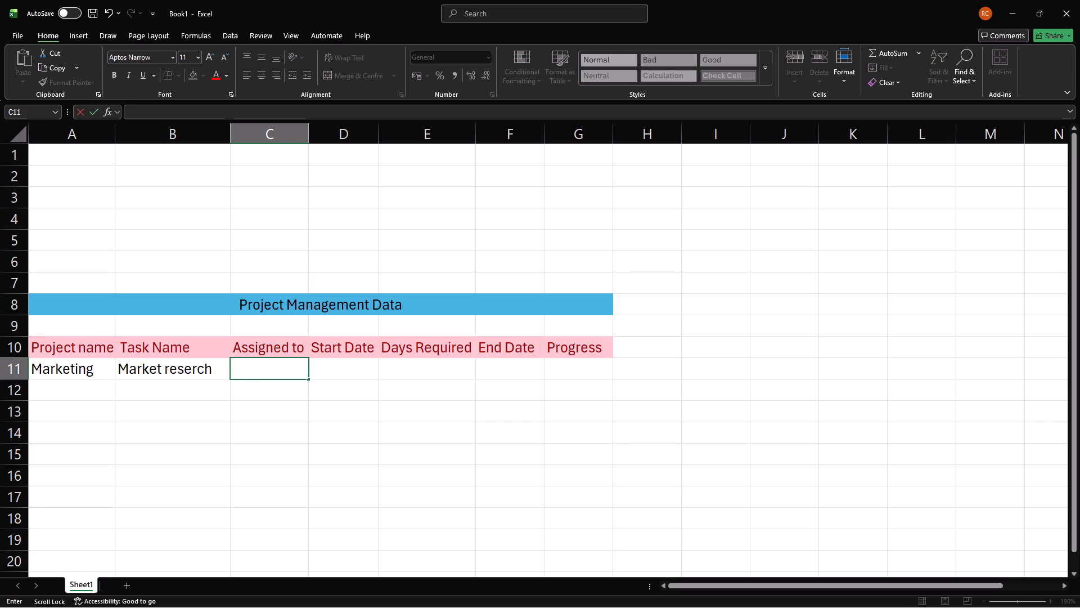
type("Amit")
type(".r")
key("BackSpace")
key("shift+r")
Enter the start date 1/1/2016 for the Marketing project in cell D11.
left_click(337, 369)
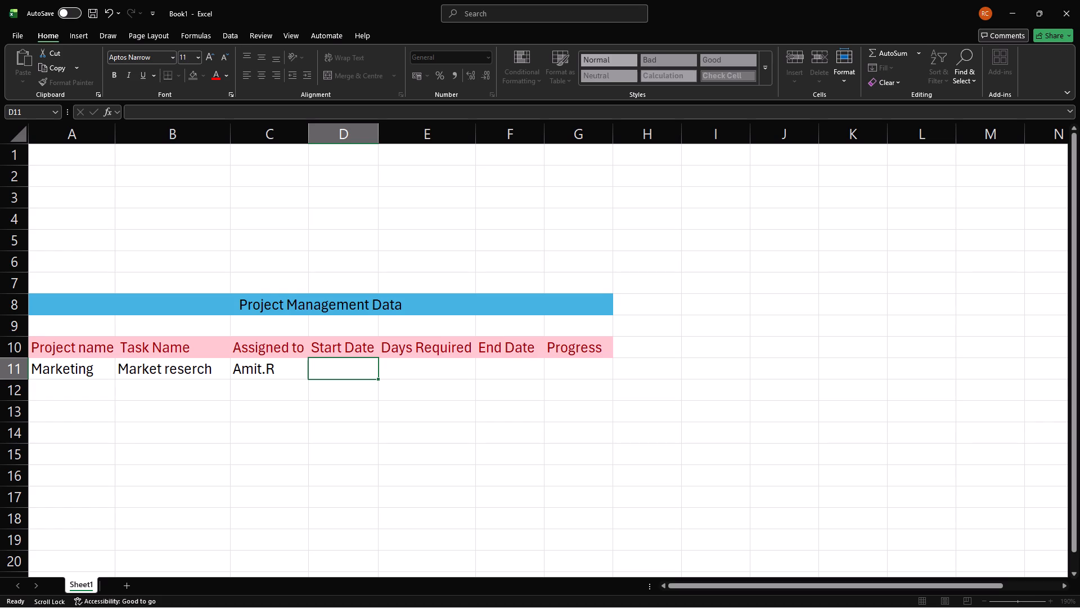
key("1")
type("/1")
key("slash")
type("2016")
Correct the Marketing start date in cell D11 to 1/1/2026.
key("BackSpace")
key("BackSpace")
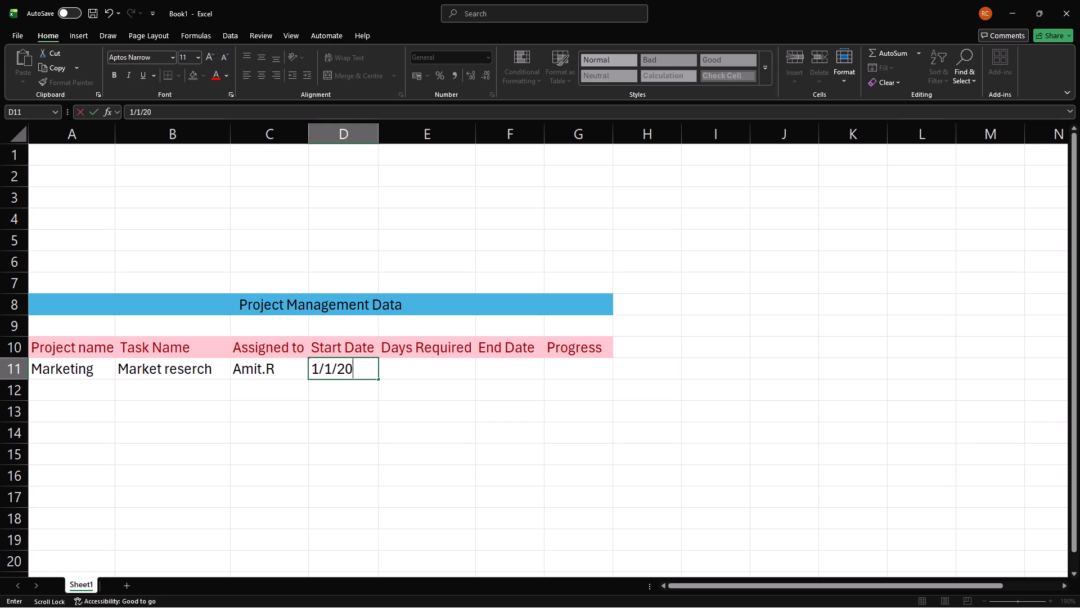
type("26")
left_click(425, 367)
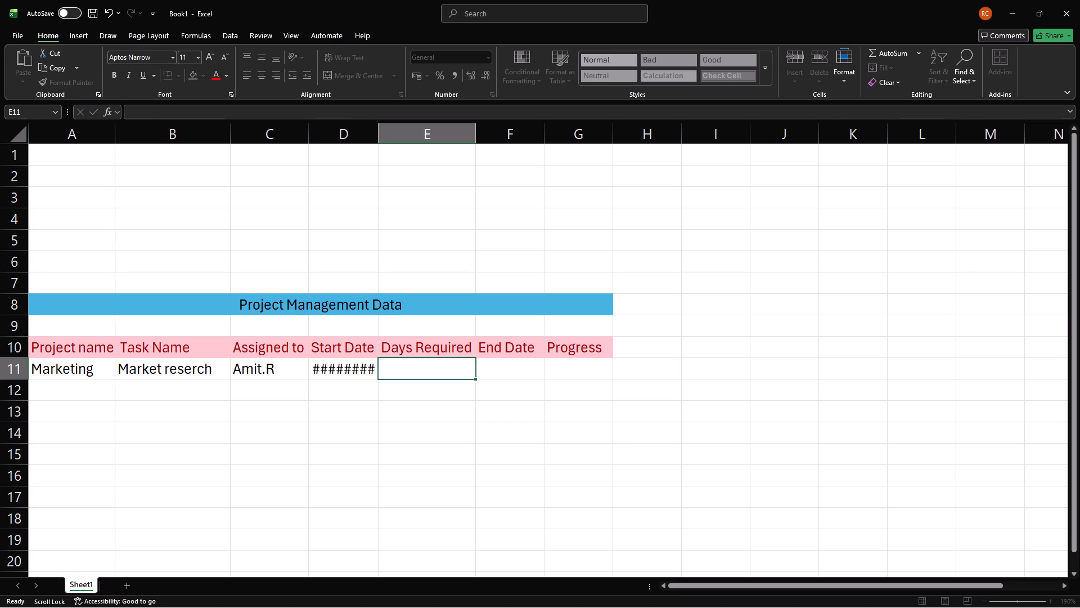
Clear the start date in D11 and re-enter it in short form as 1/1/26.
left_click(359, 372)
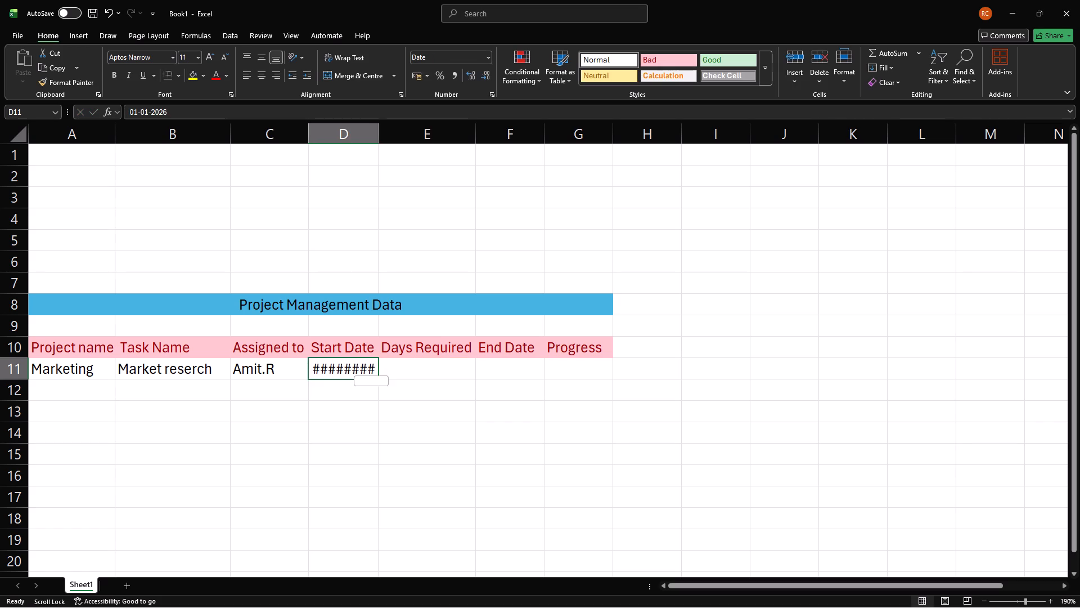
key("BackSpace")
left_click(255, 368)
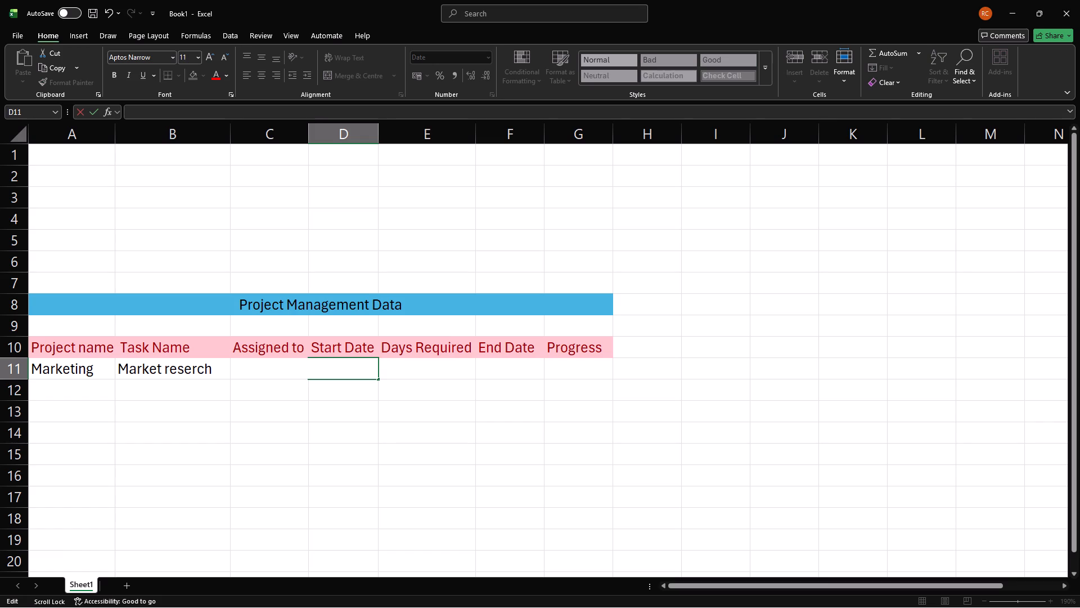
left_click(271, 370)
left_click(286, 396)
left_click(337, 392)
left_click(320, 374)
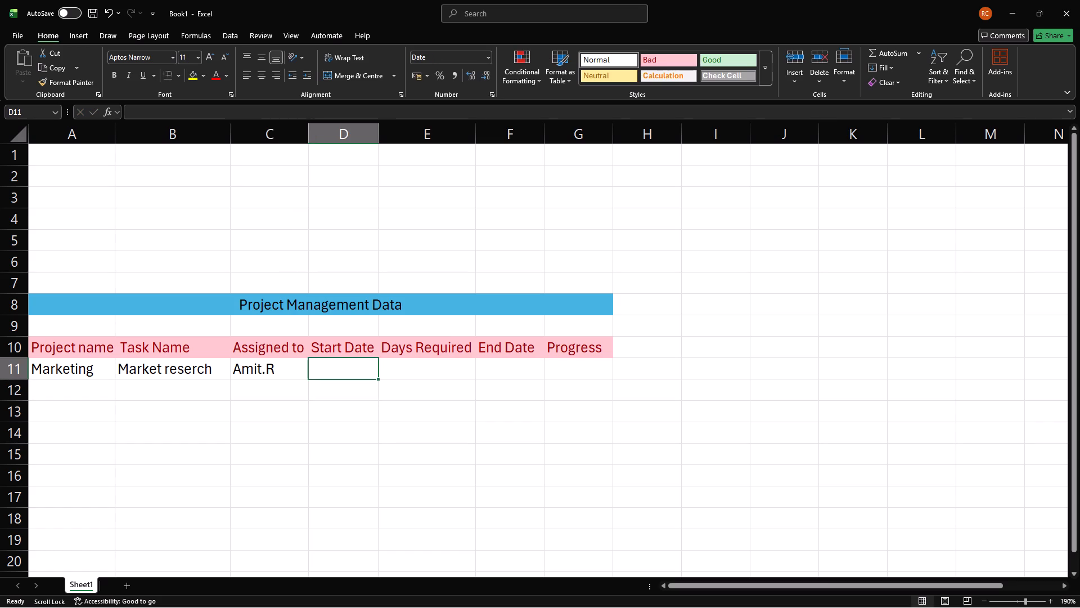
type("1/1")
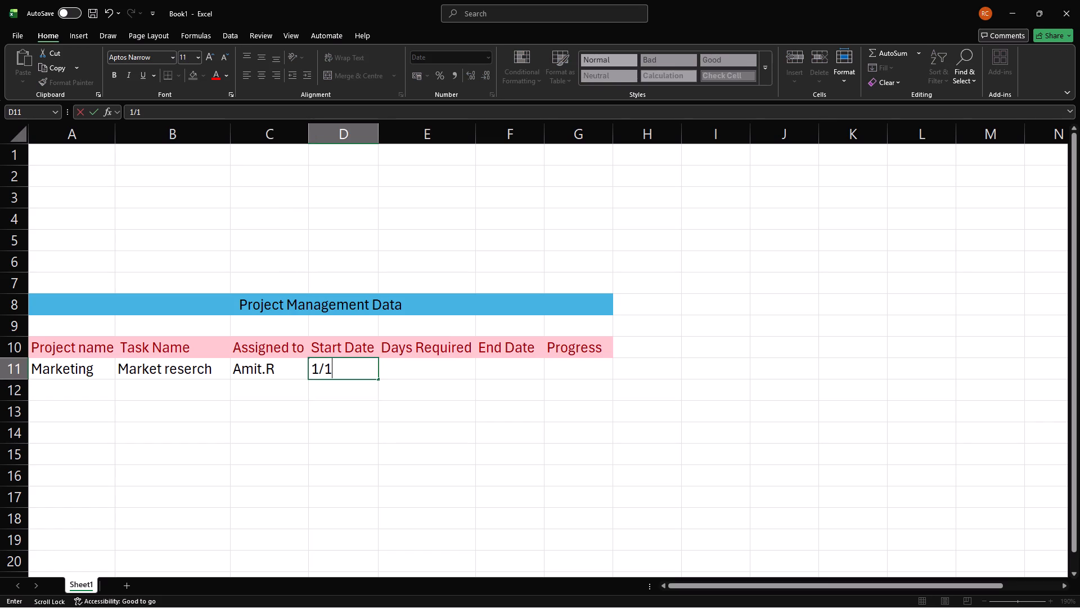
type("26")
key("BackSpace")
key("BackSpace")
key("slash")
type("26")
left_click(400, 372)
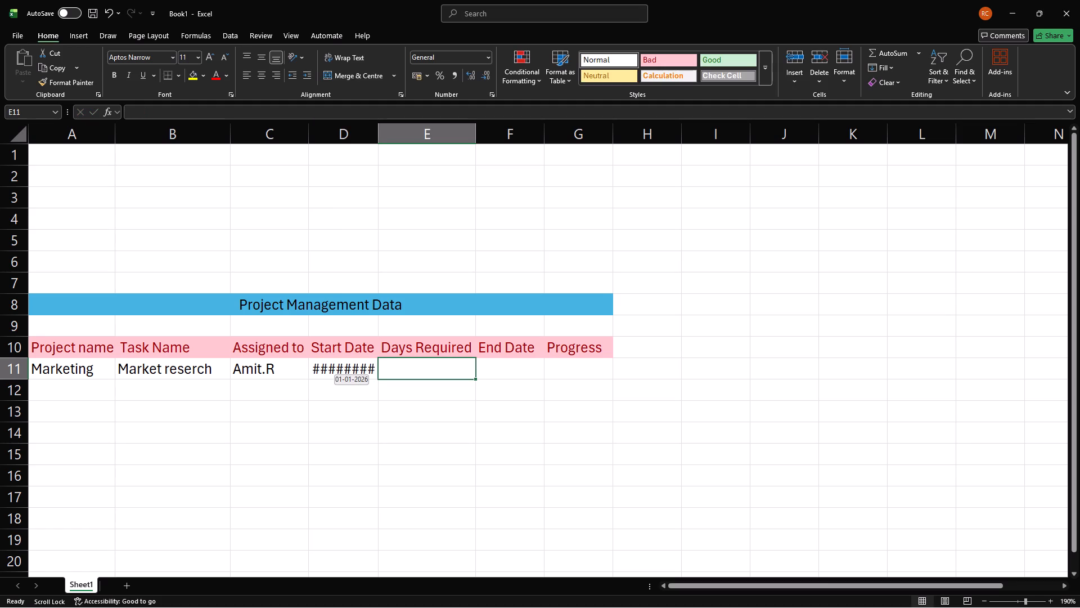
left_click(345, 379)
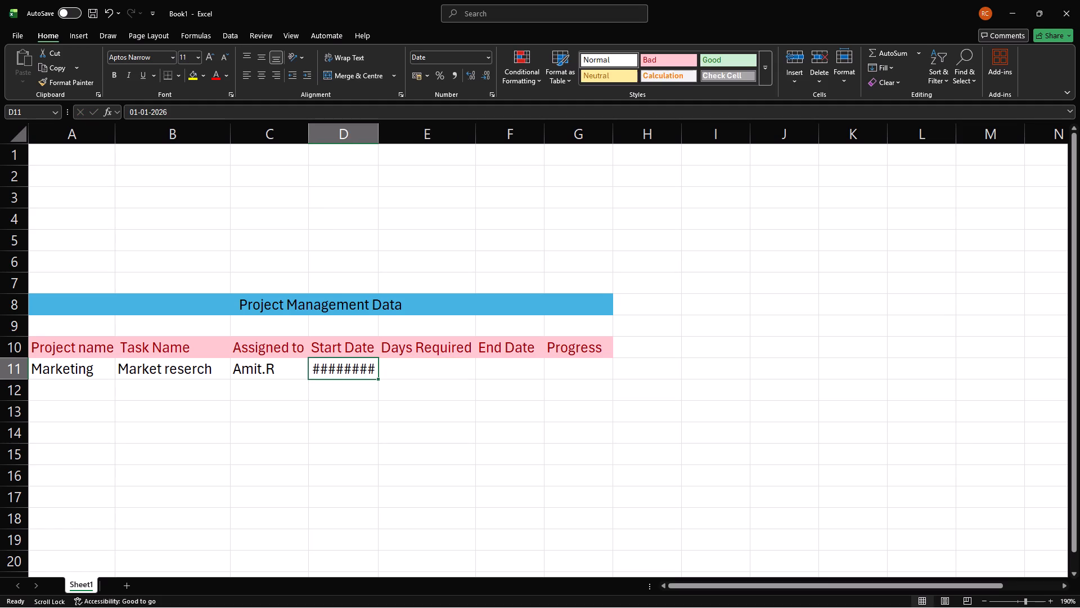
Enter 13 under Days Required for the Marketing row in cell E11.
left_click(407, 375)
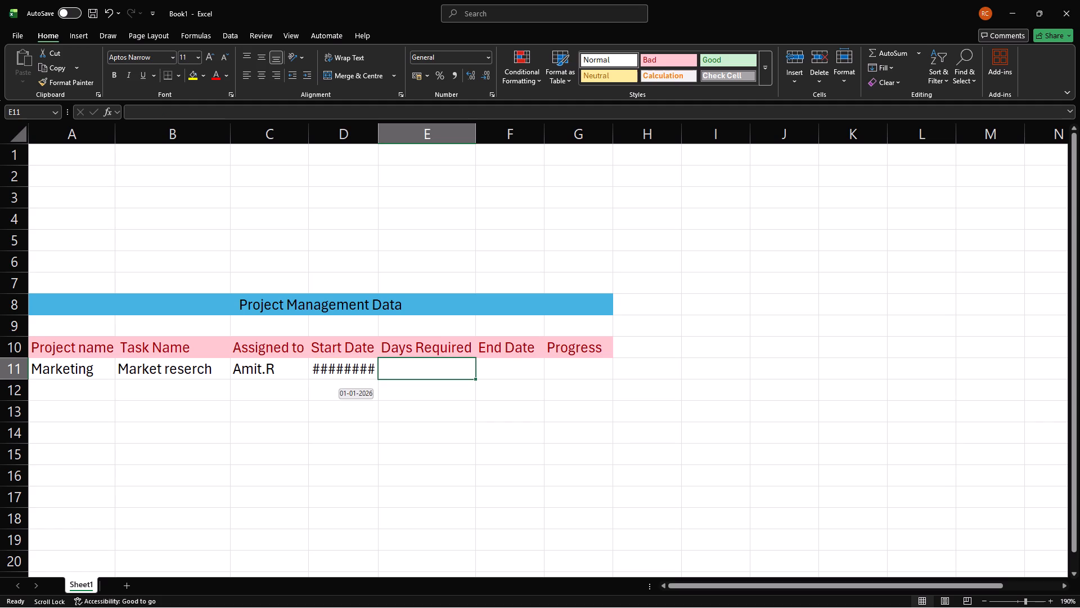
key("1")
key("3")
left_click(493, 369)
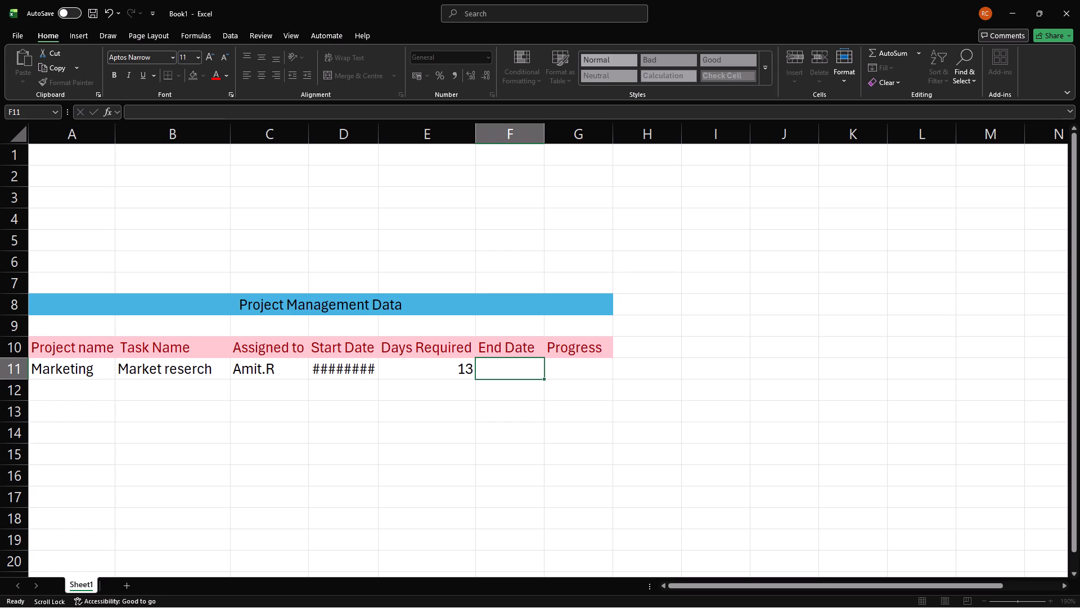
Enter the end date 1/14/26 for the Marketing row in cell F11.
type("1/14")
key("slash")
type("26")
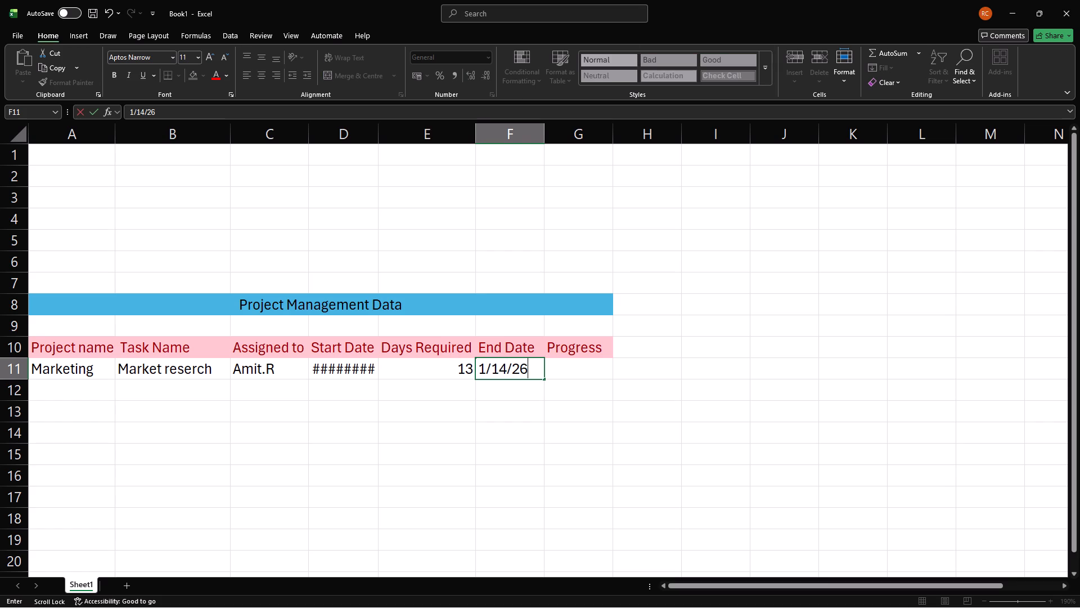
left_click(561, 372)
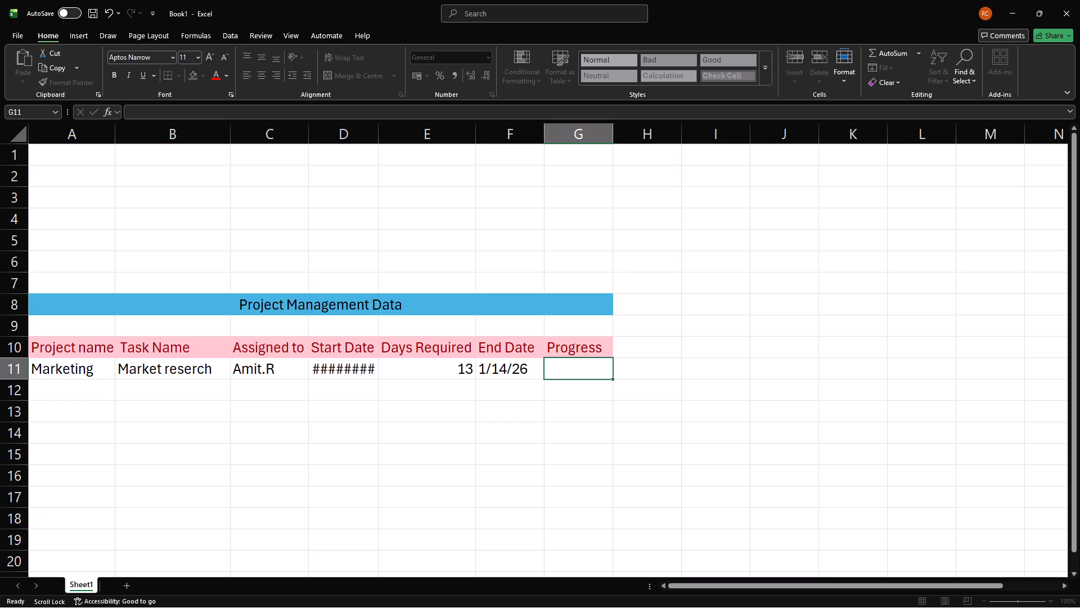
Enter 78% under Progress for the Marketing row in cell G11.
type("78")
key("shift+percent")
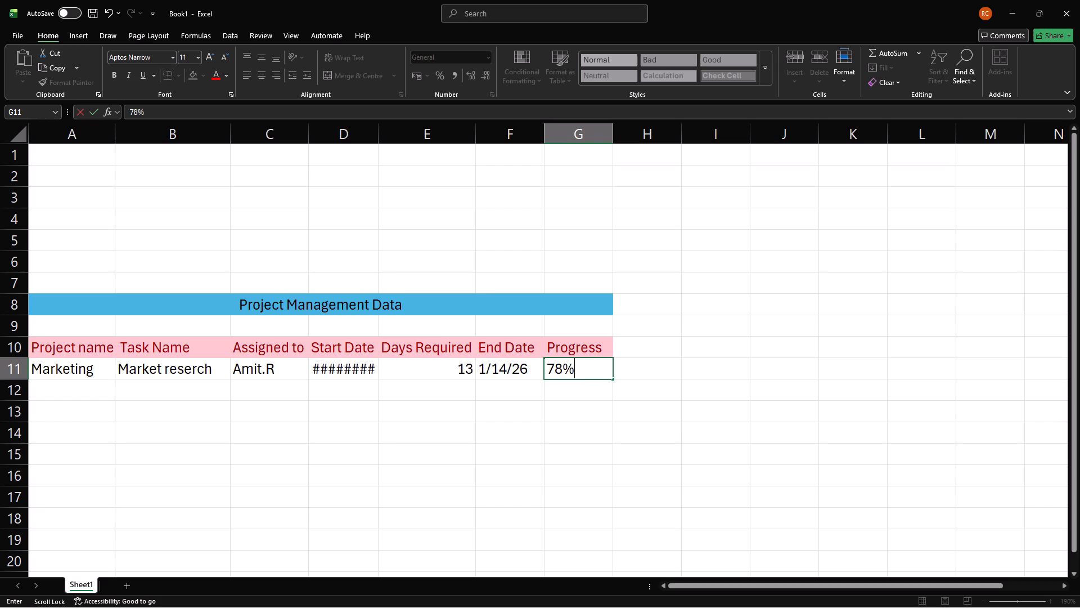
left_click(366, 372)
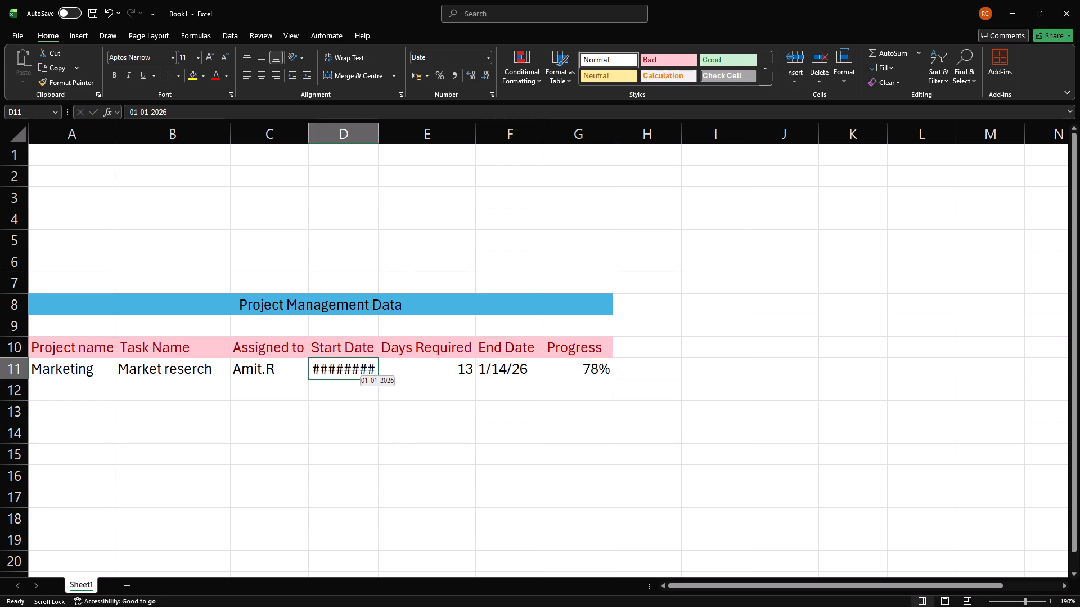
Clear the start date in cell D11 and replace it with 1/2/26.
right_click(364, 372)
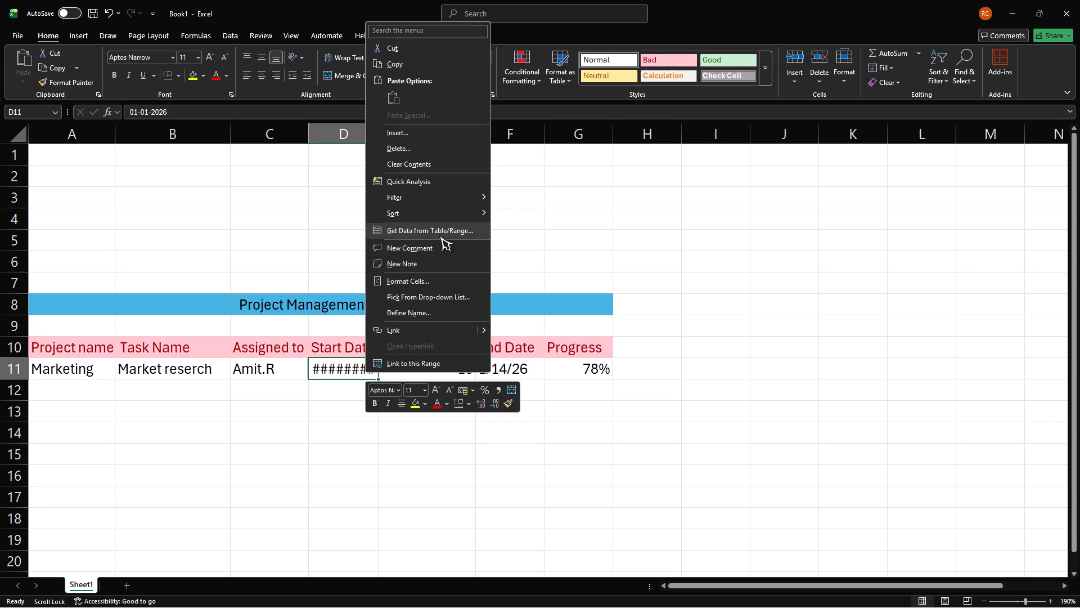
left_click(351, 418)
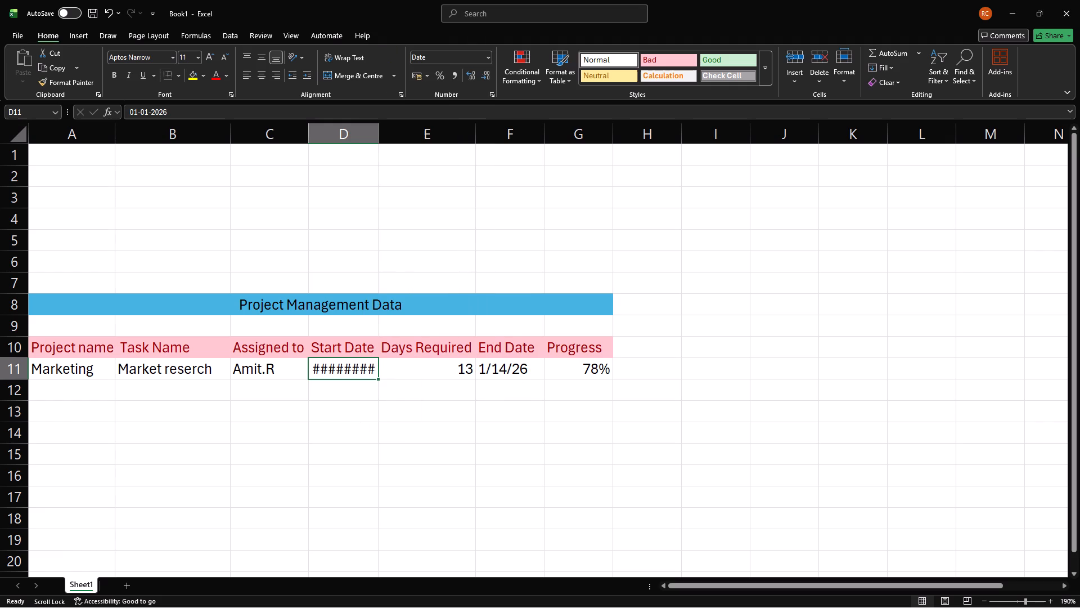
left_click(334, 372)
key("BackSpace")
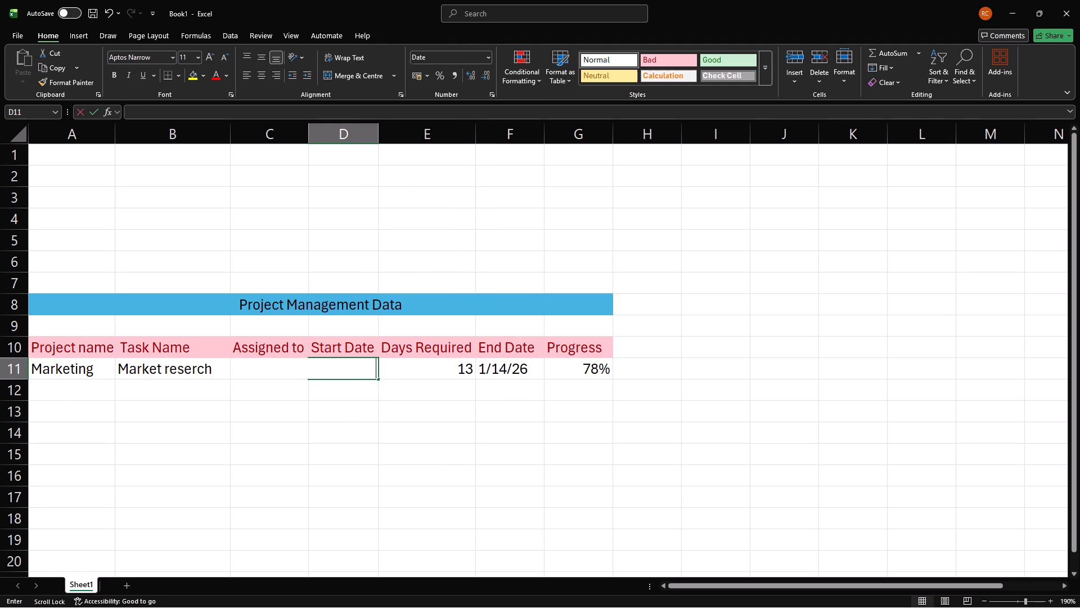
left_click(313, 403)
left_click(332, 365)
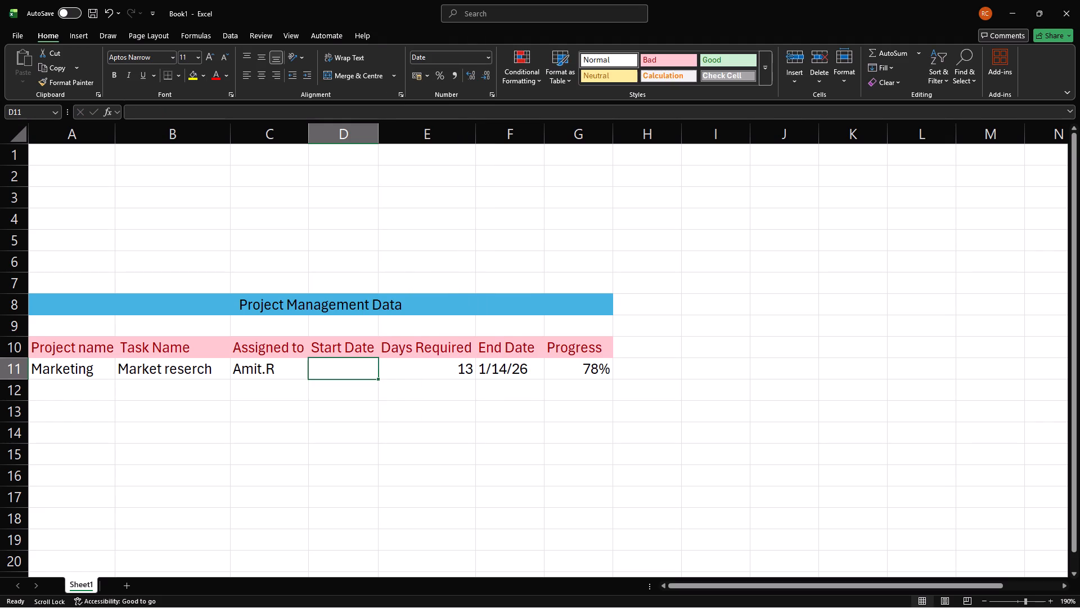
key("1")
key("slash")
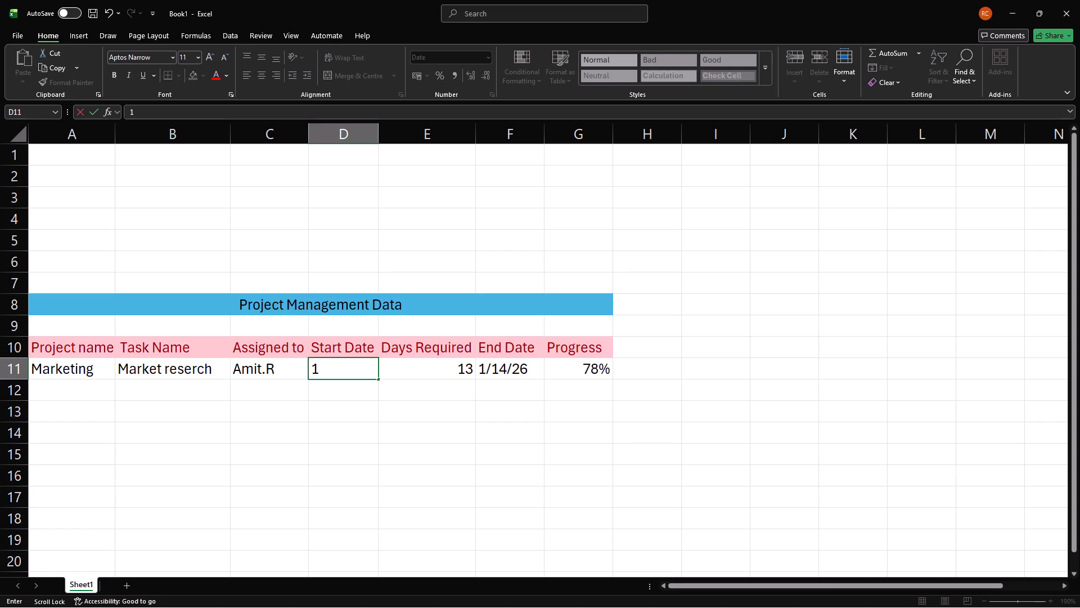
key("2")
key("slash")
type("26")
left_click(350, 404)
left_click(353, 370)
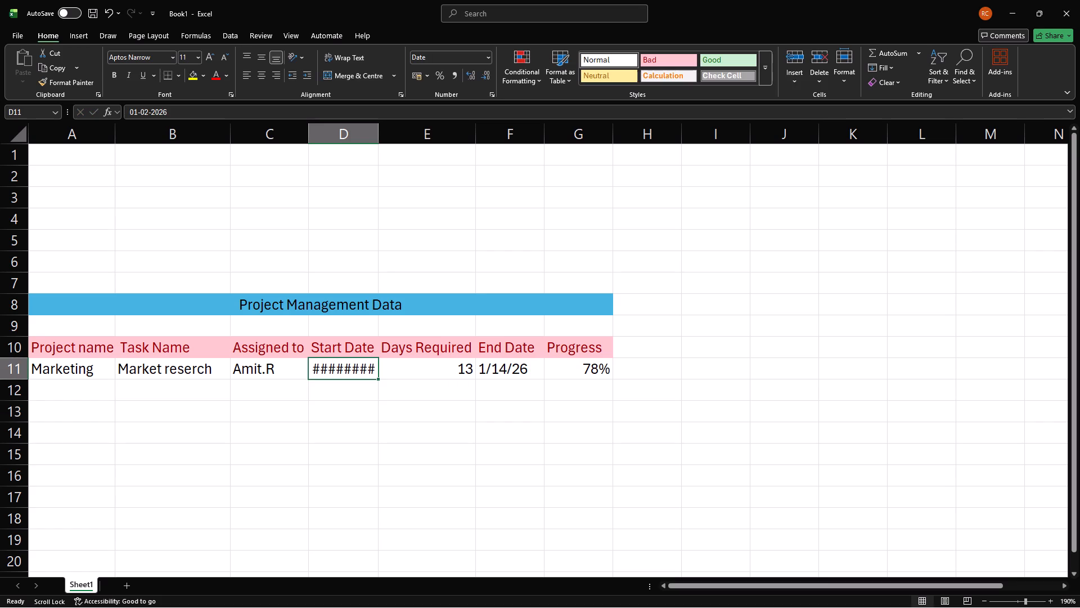
Set the Marketing start date in cell D11 to 1/1/26.
key("BackSpace")
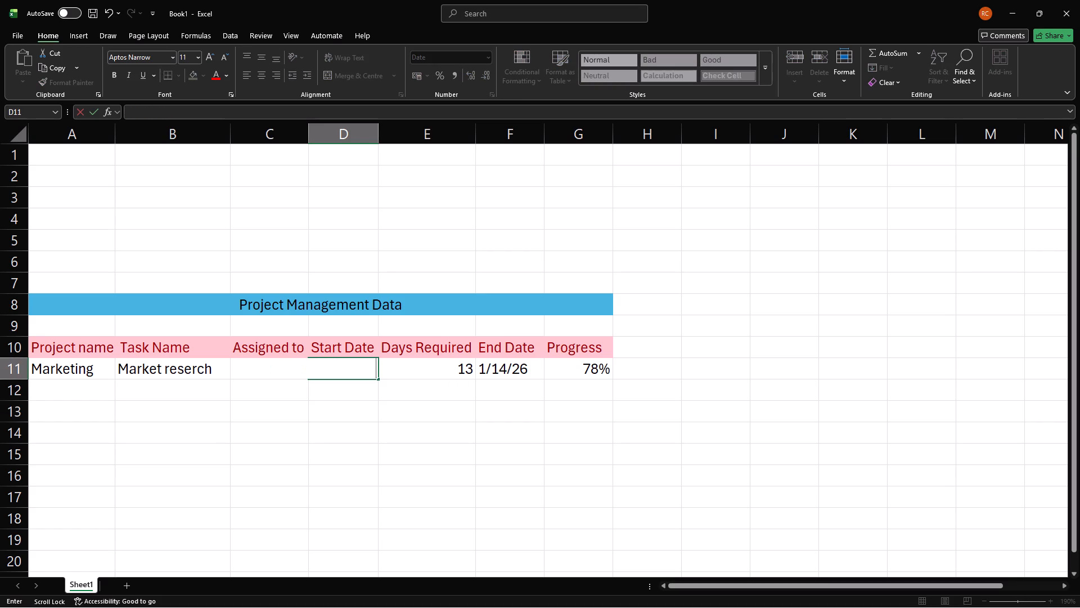
type("1/1")
type("/26")
left_click(362, 393)
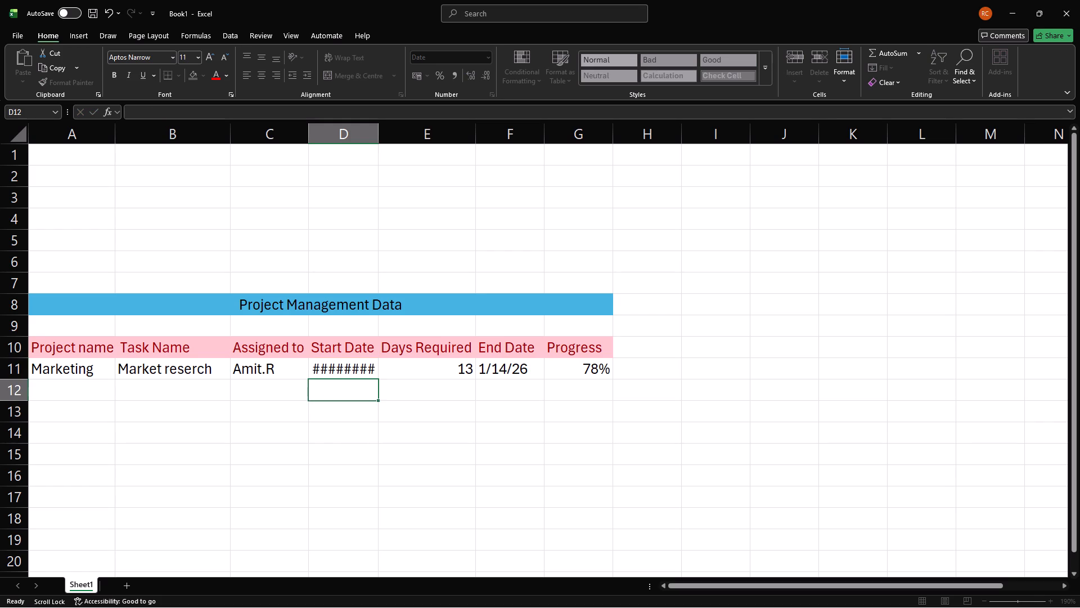
Fill the Marketing project name from A11 down into A12.
left_click(56, 394)
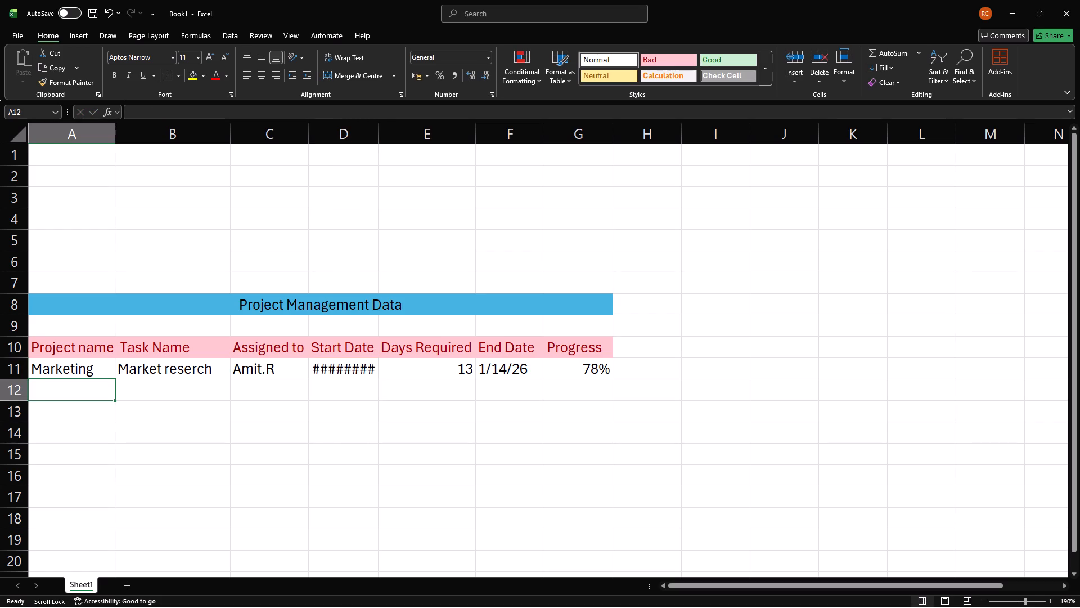
left_click(88, 375)
left_click_drag(114, 380, 113, 395)
Enter Content Creation as the second task name in cell B12.
left_click(146, 391)
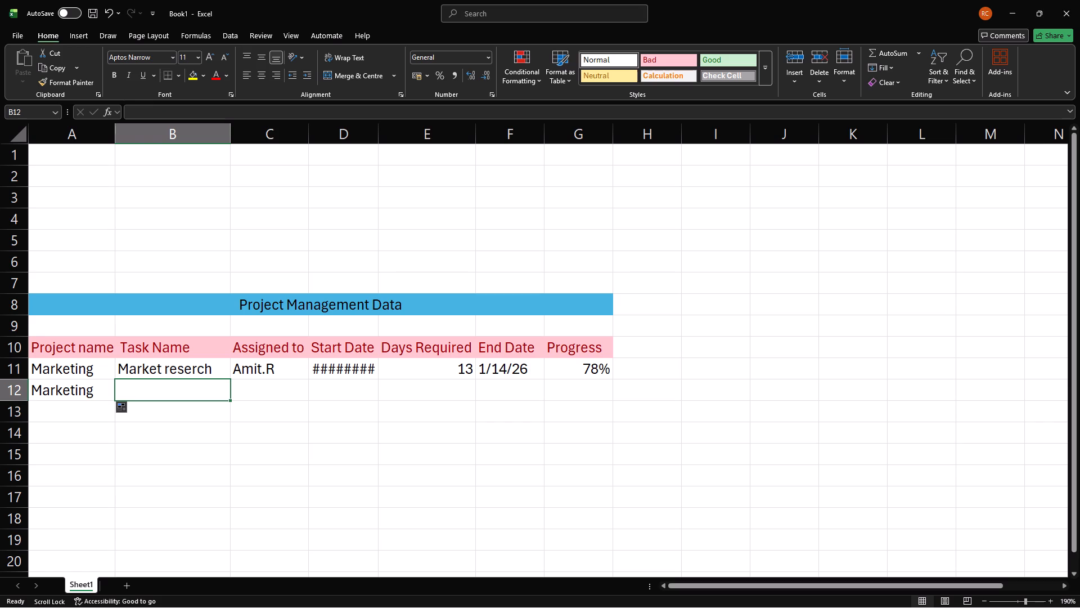
type("Content")
key("space")
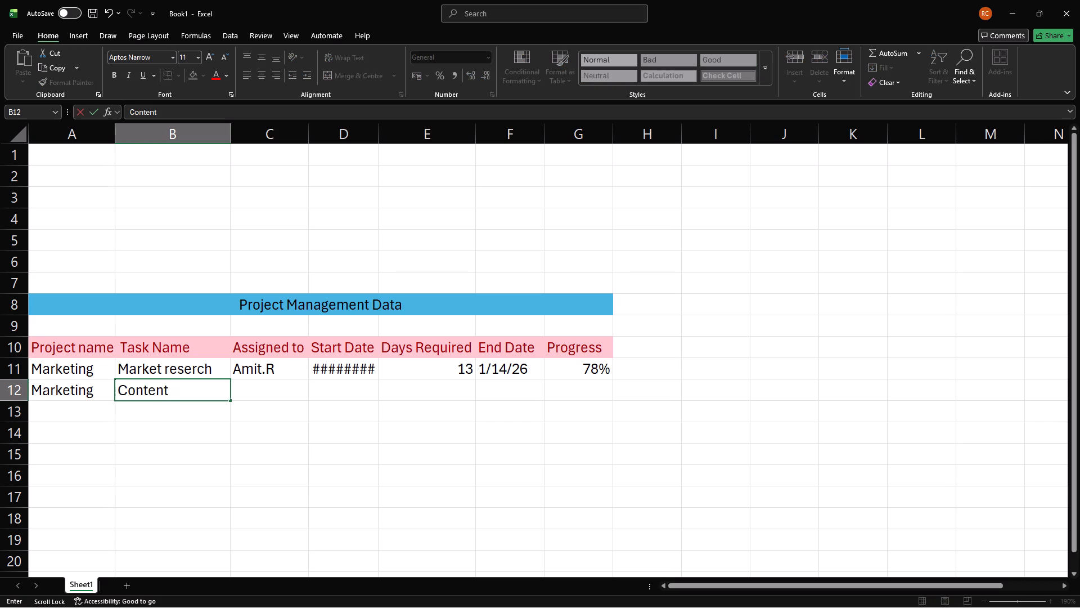
type("Creation")
key("space")
left_click(268, 390)
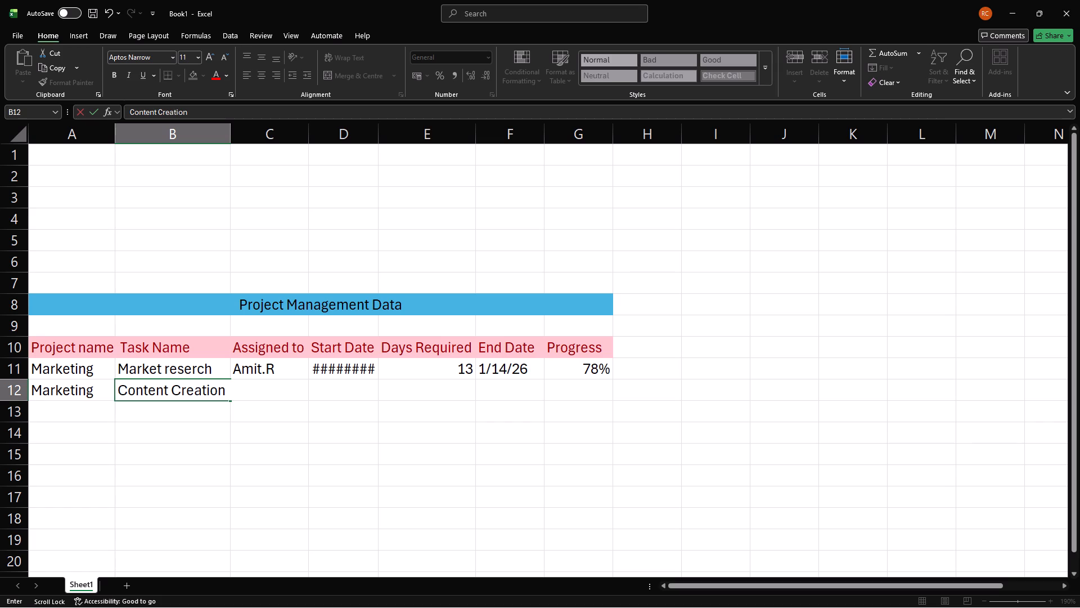
left_click(205, 417)
left_click(253, 390)
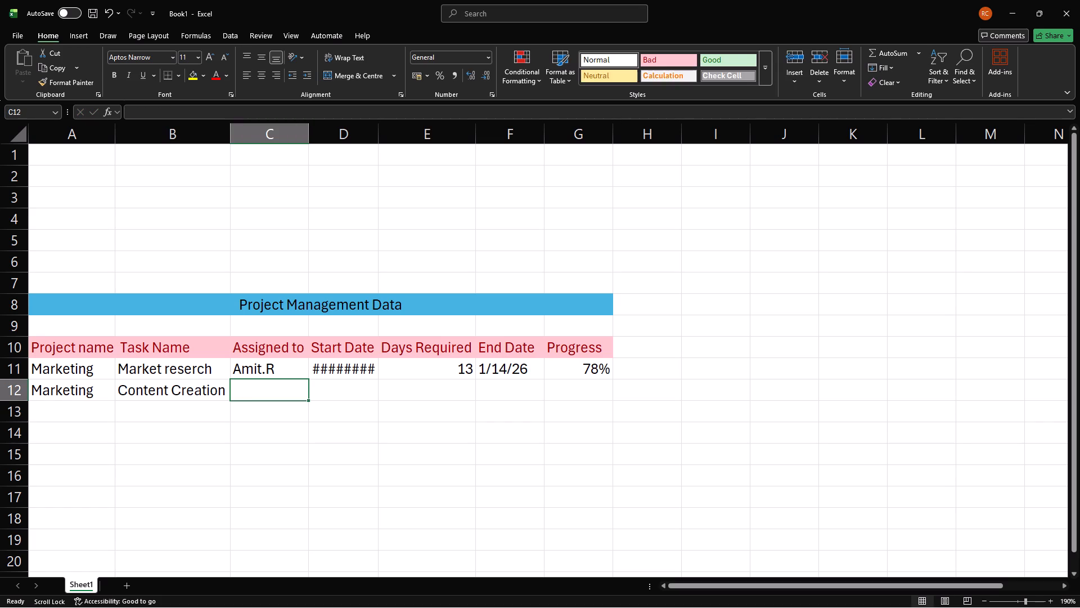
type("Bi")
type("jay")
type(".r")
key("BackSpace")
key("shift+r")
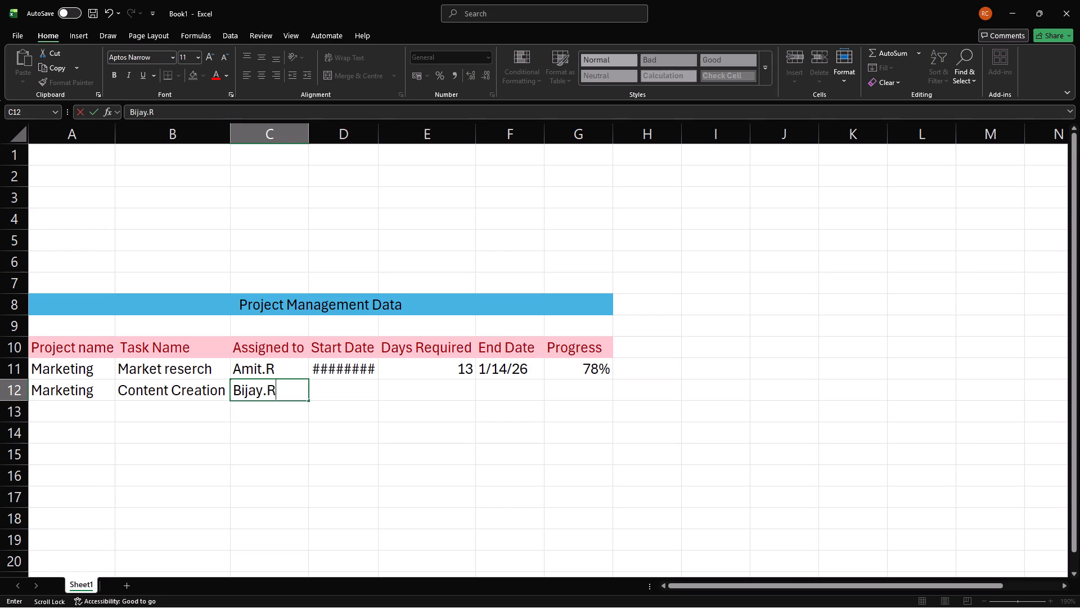
Enter 1/14/26 as the start date for the Content Creation task in cell D12.
left_click(329, 388)
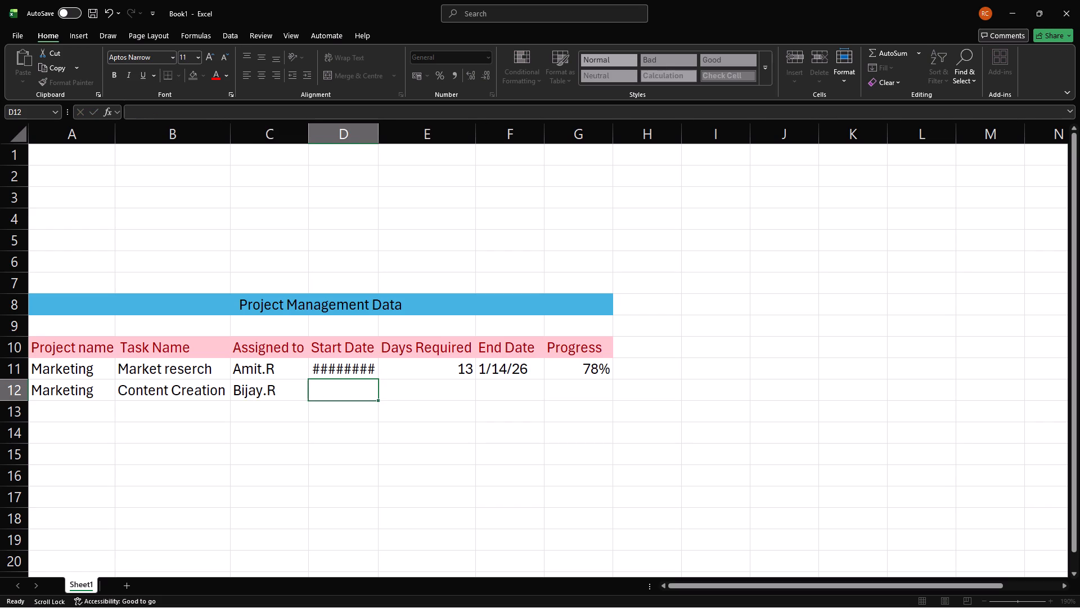
type("1/14")
key("slash")
key("2")
key("6")
Enter 14 days required in E12 and an end date of 1/28/26 in F12 for Content Creation.
left_click(412, 390)
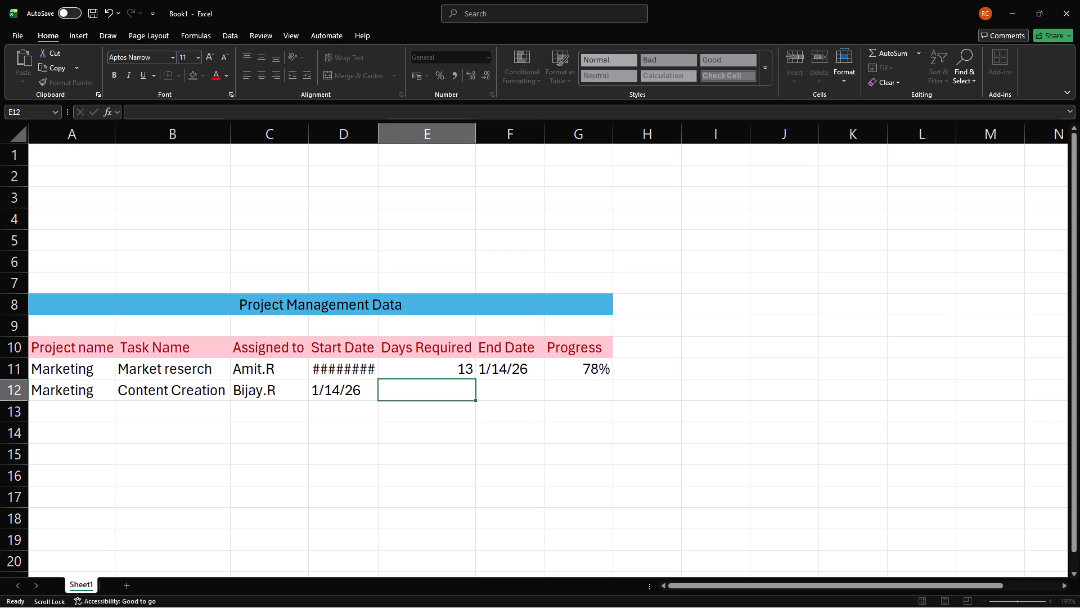
type("14")
left_click(496, 391)
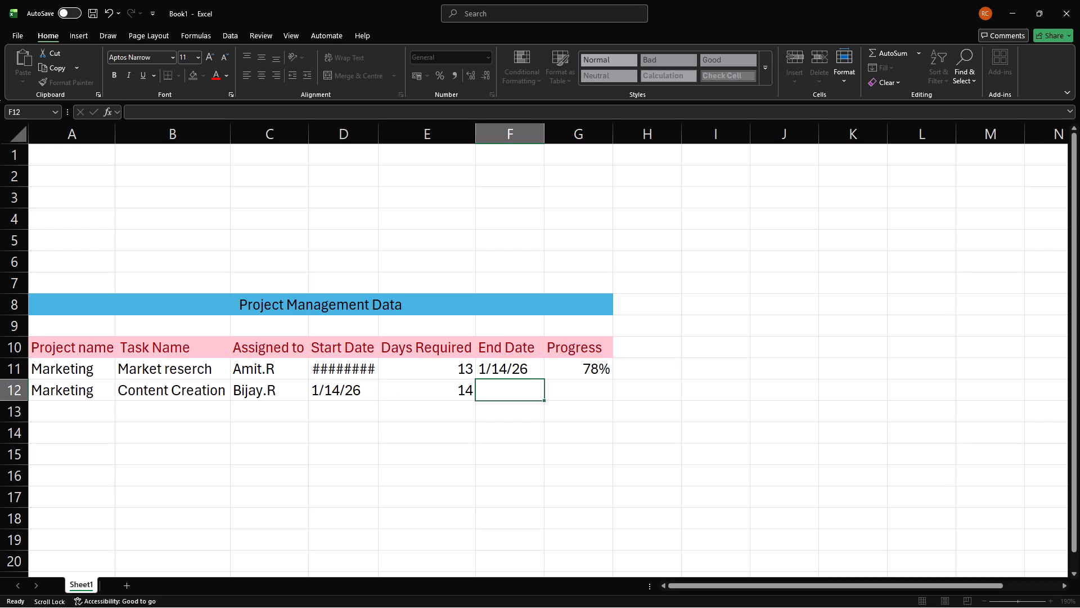
type("1/28/")
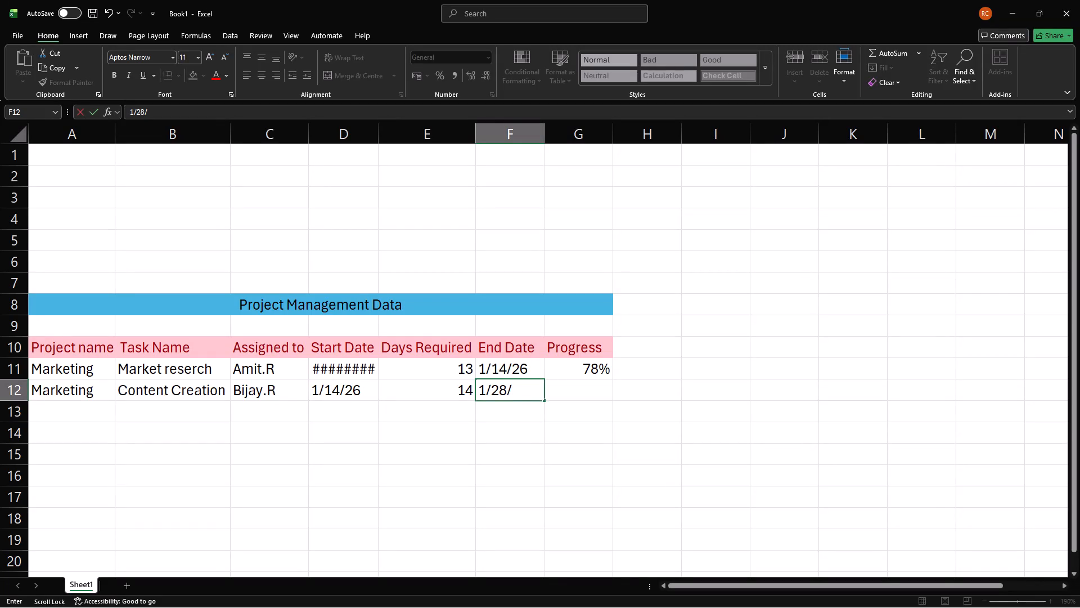
key("2")
key("6")
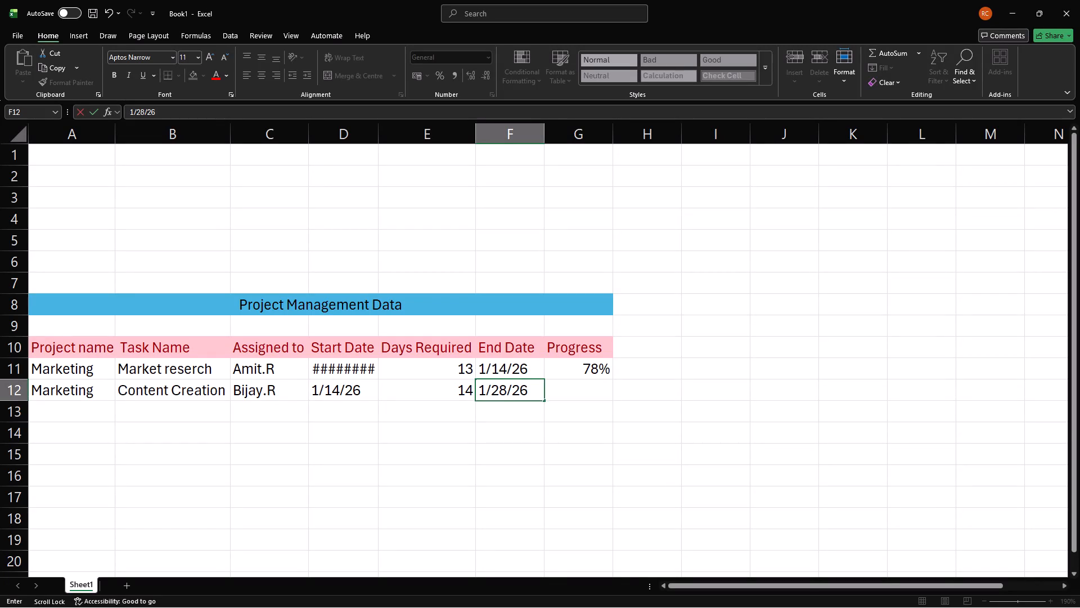
Set the Content Creation task's progress in cell G12 to 100%.
left_click(580, 392)
type("100")
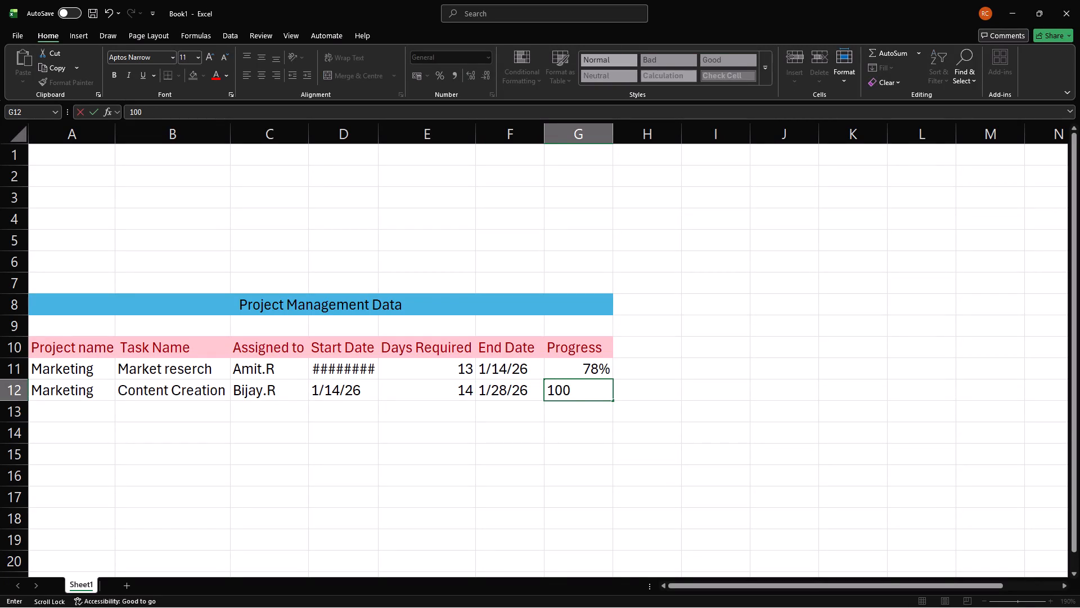
key("shift+percent")
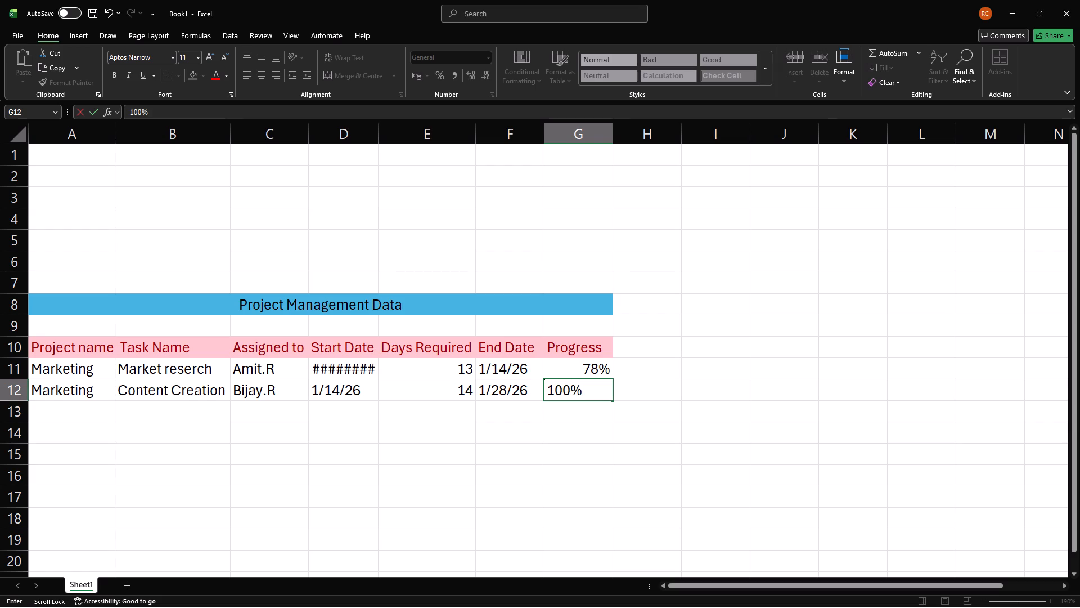
Enter Social.M.planing as the third task name in cell B13, leaving the project name blank.
left_click(45, 417)
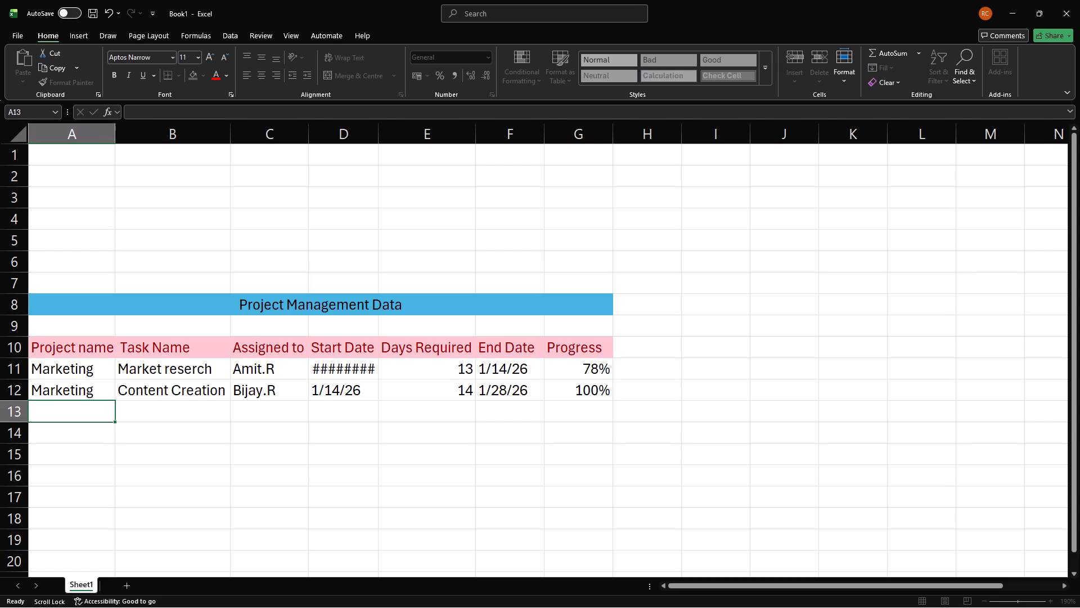
left_click_drag(696, 581, 674, 583)
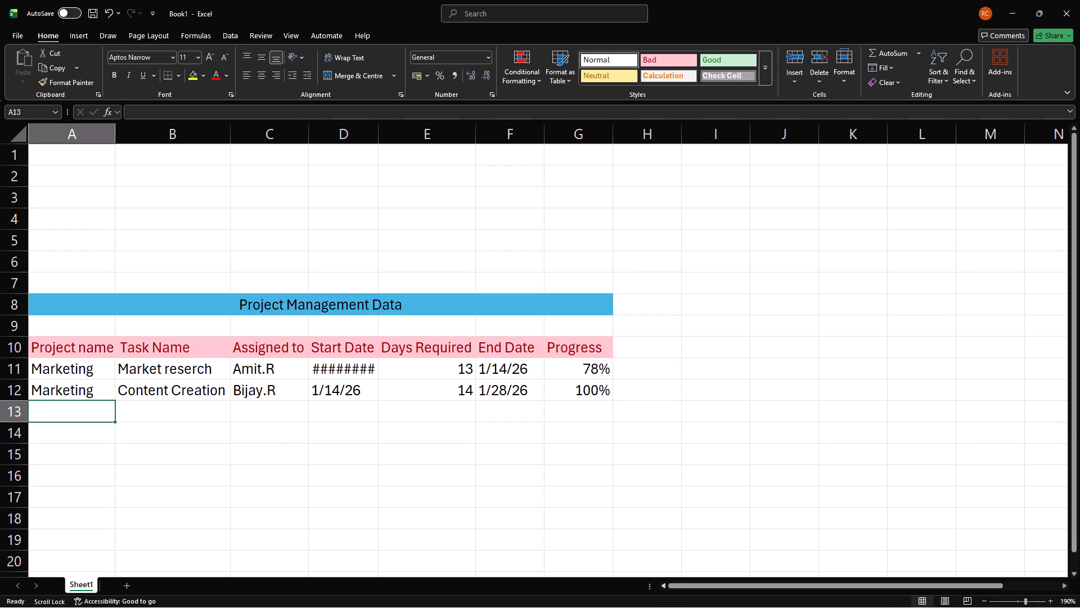
scroll(218, 463, "down", 2)
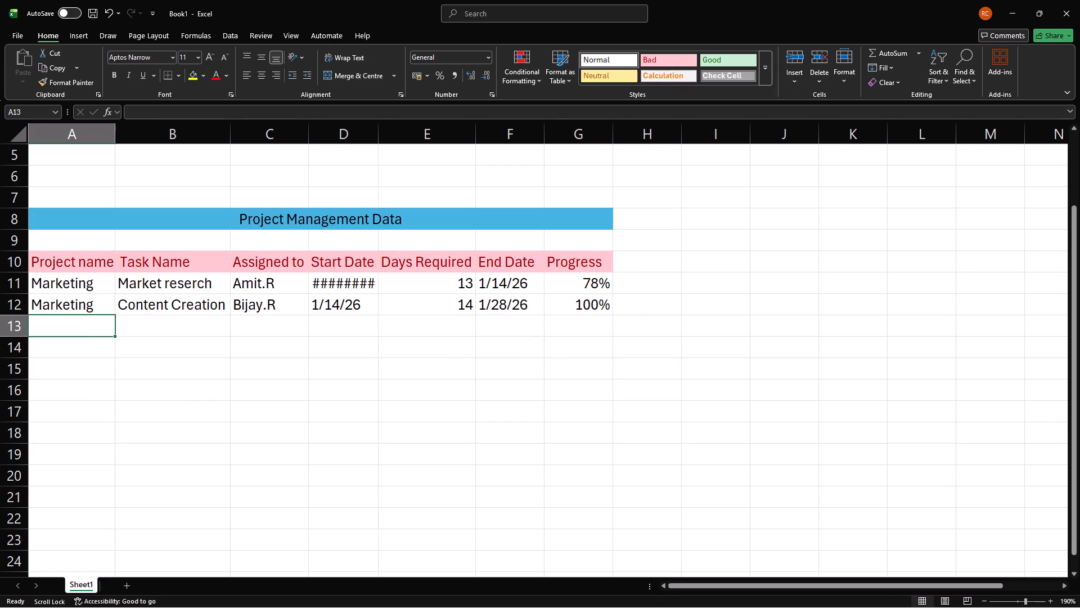
left_click(159, 330)
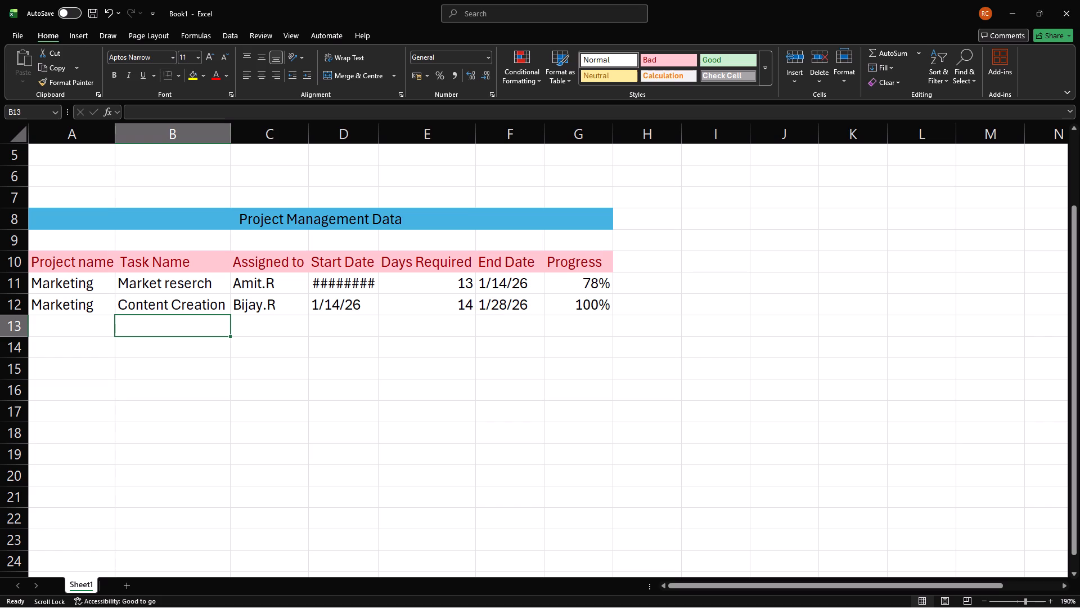
type("Social")
key("space")
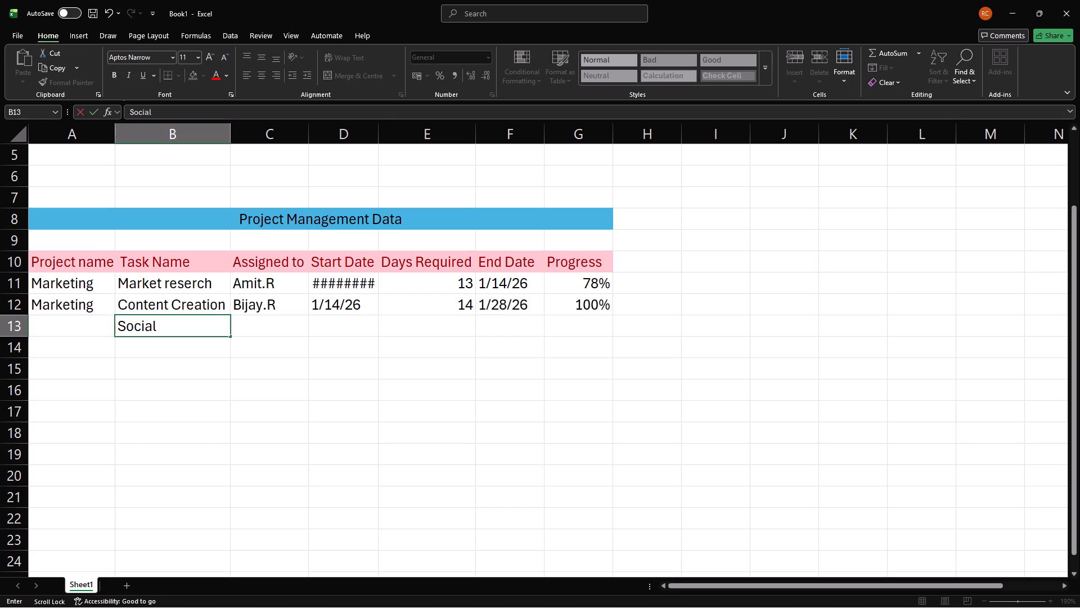
key("shift+m")
key("BackSpace")
key("BackSpace")
key("period")
key("shift+m")
key("period")
type("planing")
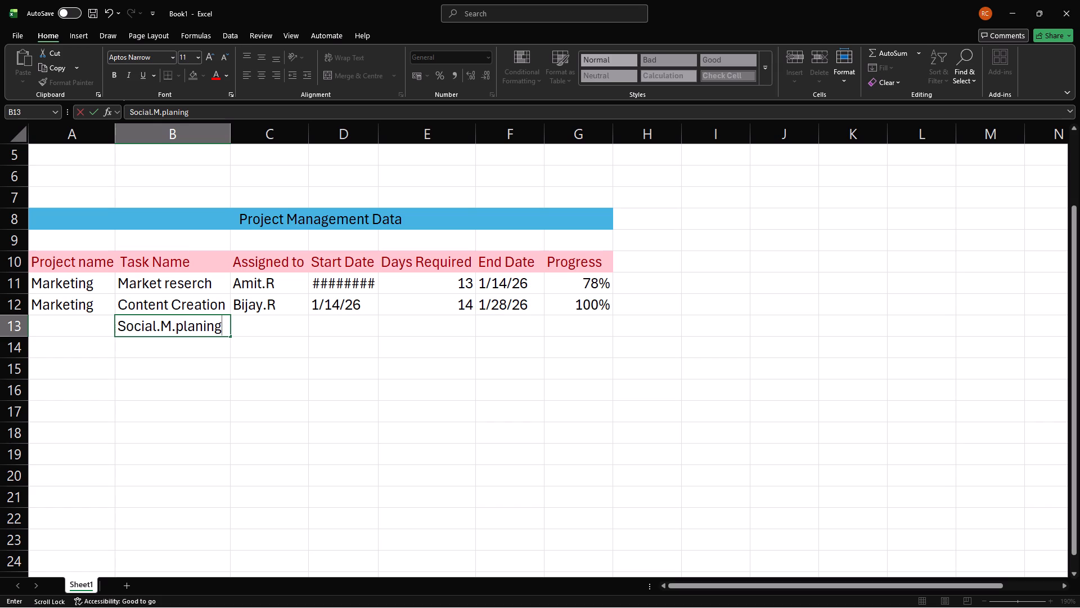
left_click(259, 322)
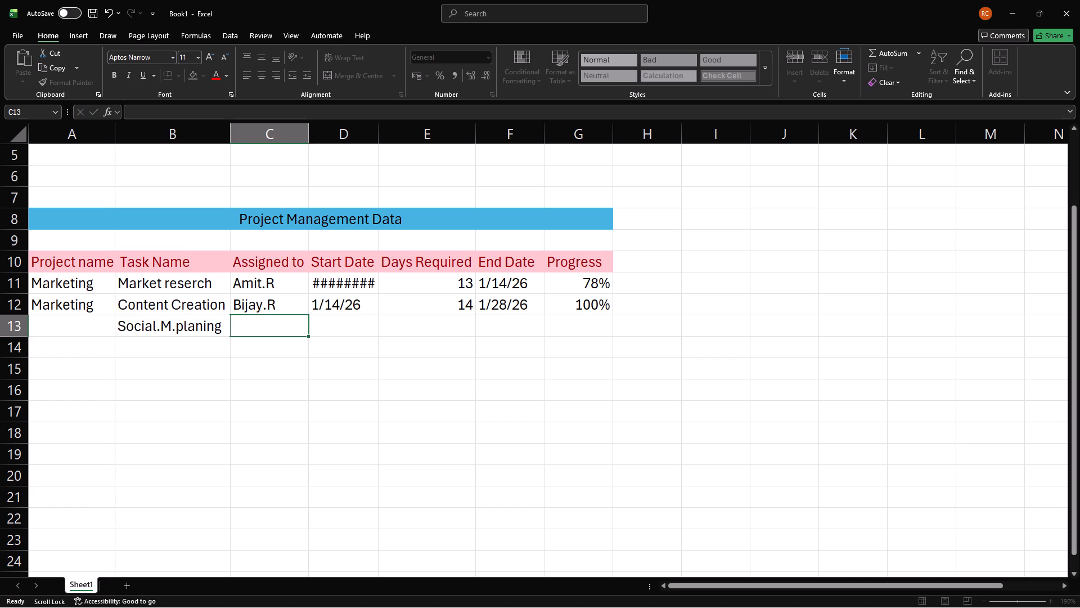
key("shift+c")
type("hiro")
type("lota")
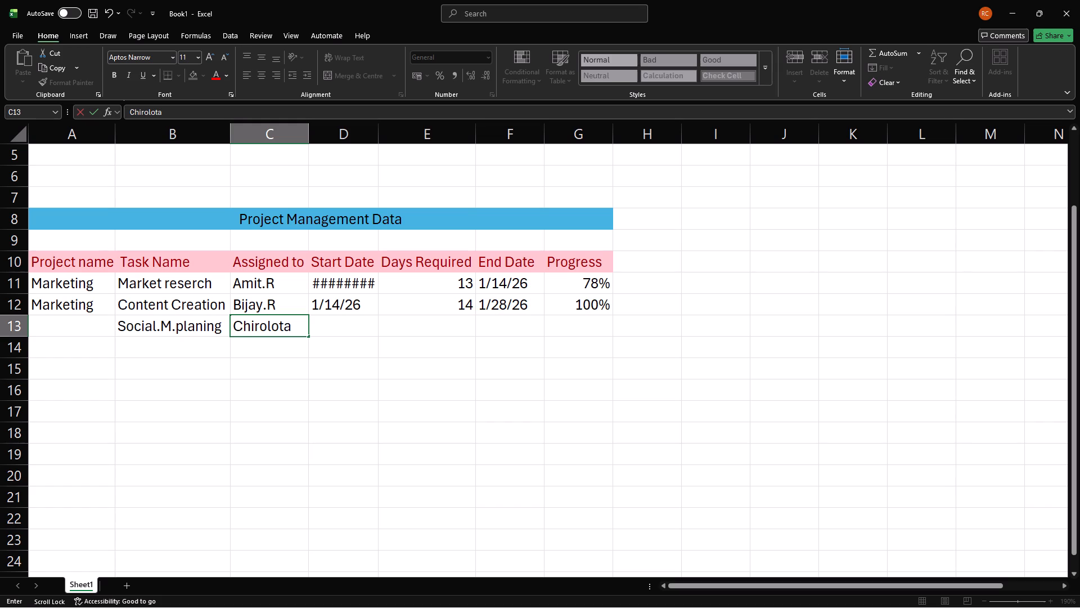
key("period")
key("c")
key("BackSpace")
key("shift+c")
Enter 1/28/26 as the start date for the Social.M.planing task in cell D13.
left_click(322, 329)
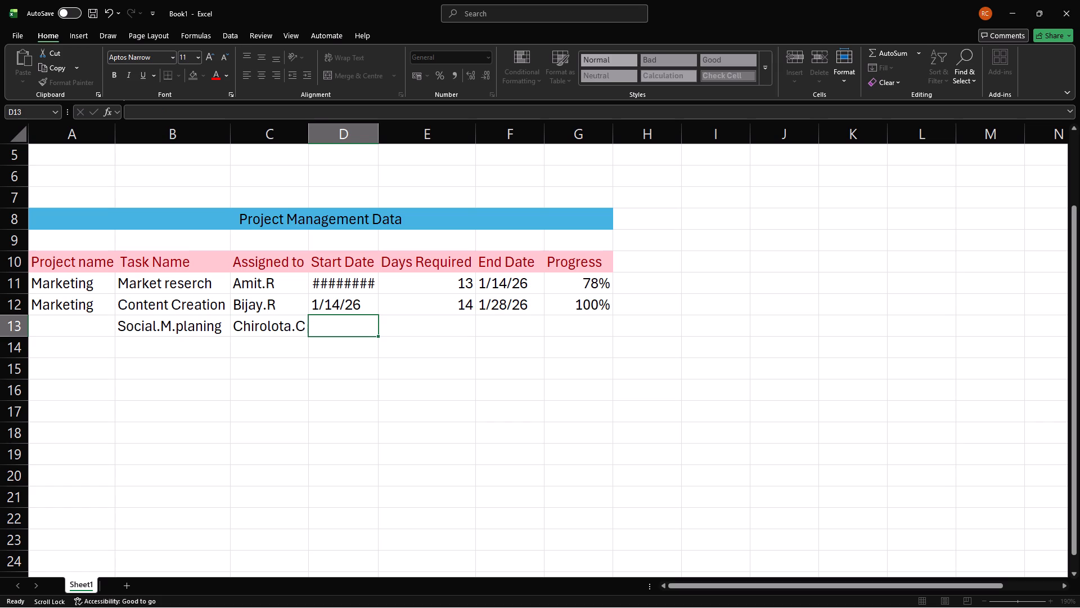
type("1/2")
type("8/")
type("29")
key("BackSpace")
key("6")
Enter 22 days required in E13 and an end date of 2/19/24 in F13 for Social.M.planing.
left_click(427, 327)
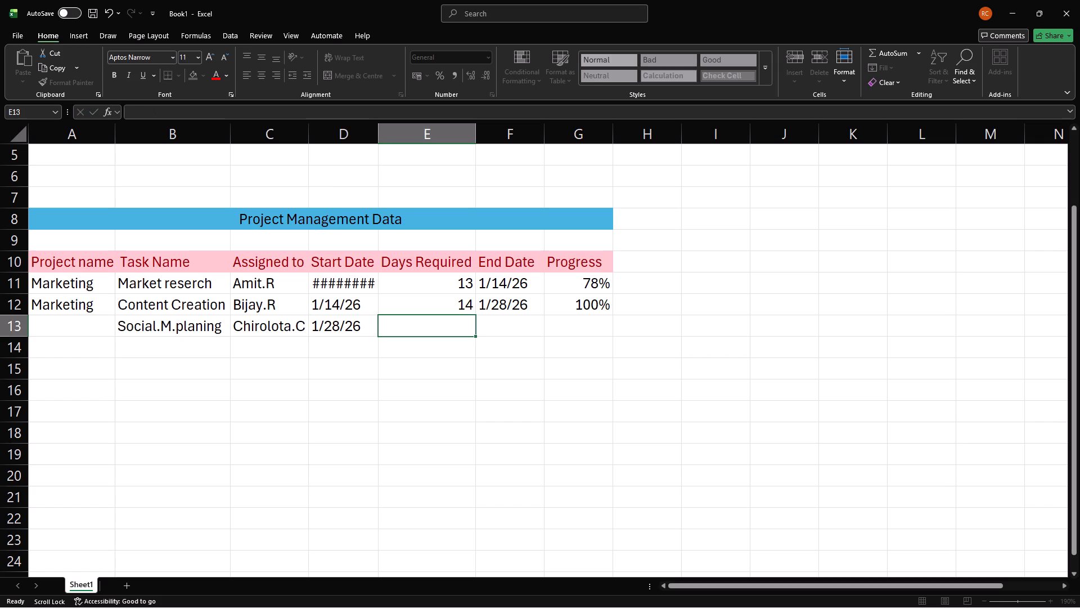
type("22")
left_click(503, 328)
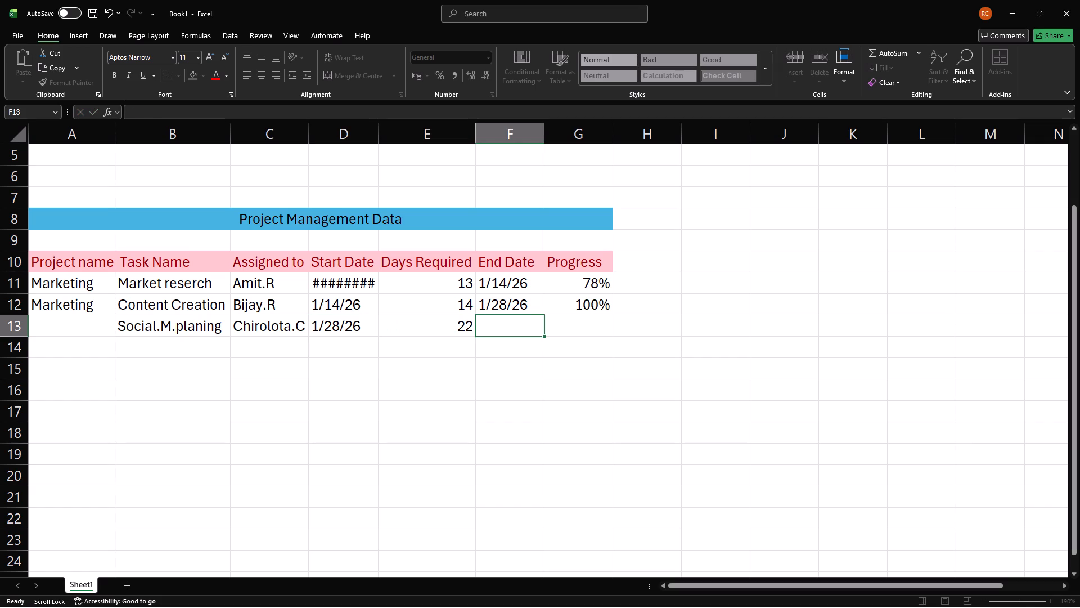
key("2")
type("/19/")
type("24")
Set the Social.M.planing task's progress in cell G13 to 45%.
key("Tab")
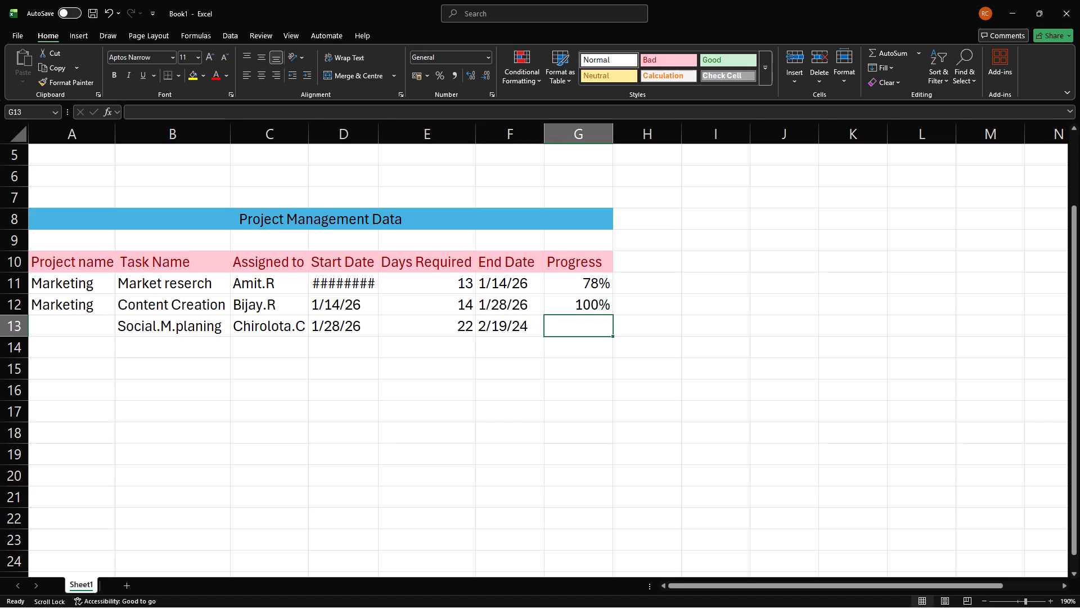
type("45")
key("shift+percent")
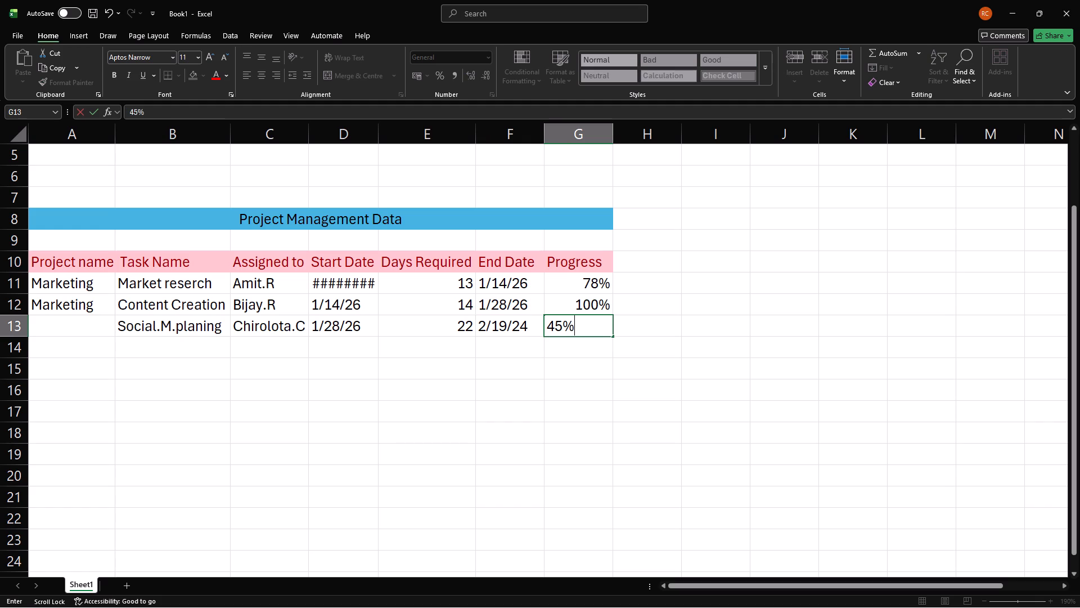
Enter Camping.A as the fourth task name in cell B14.
left_click(142, 346)
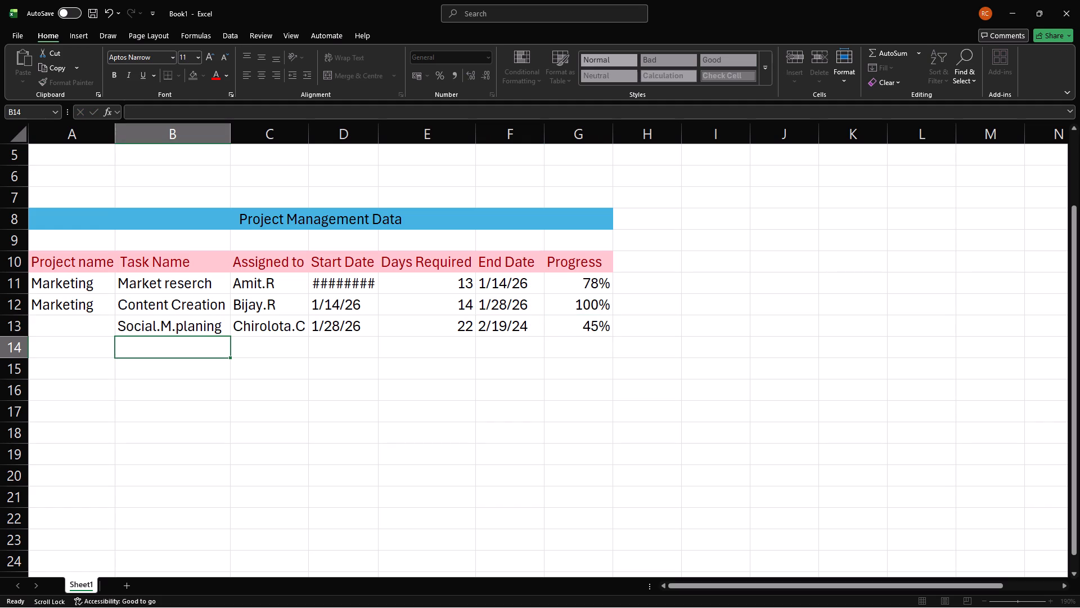
type("camping")
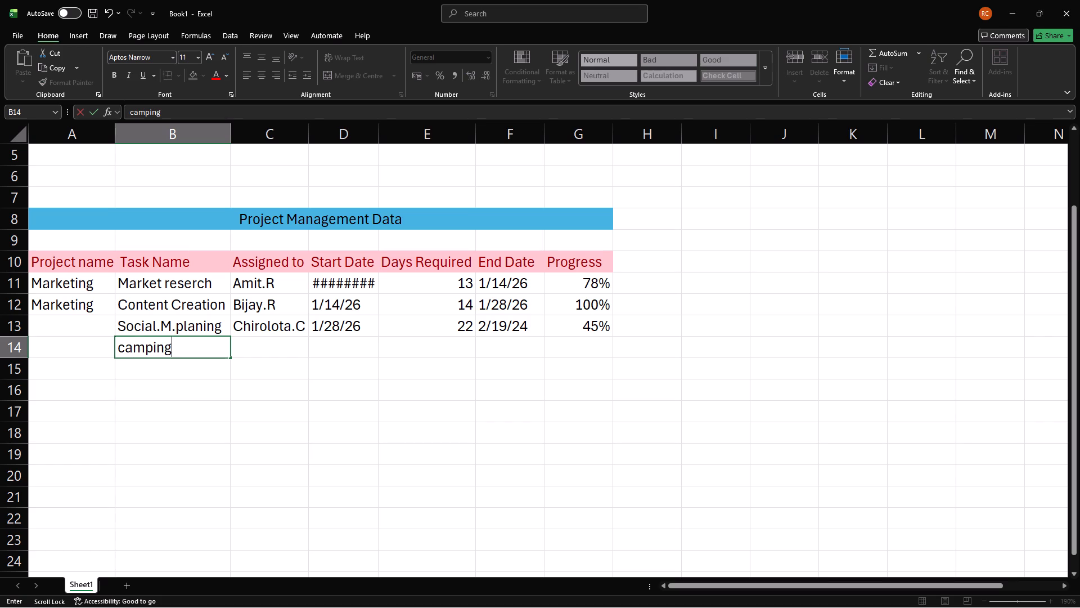
type(">A")
key("BackSpace")
key("BackSpace")
type(".A")
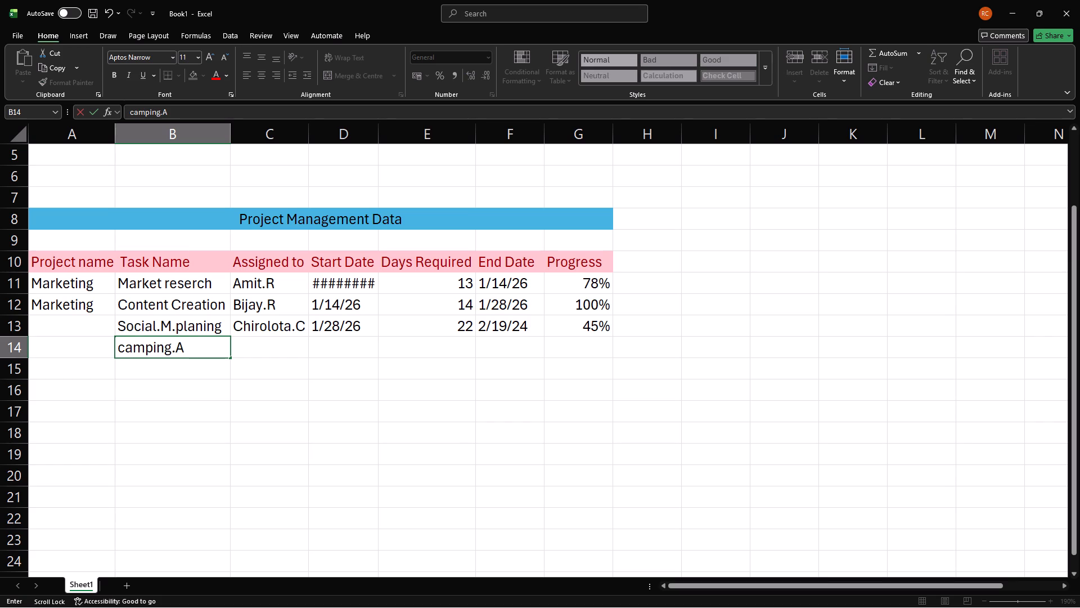
left_click(125, 350)
key("BackSpace")
key("c")
key("BackSpace")
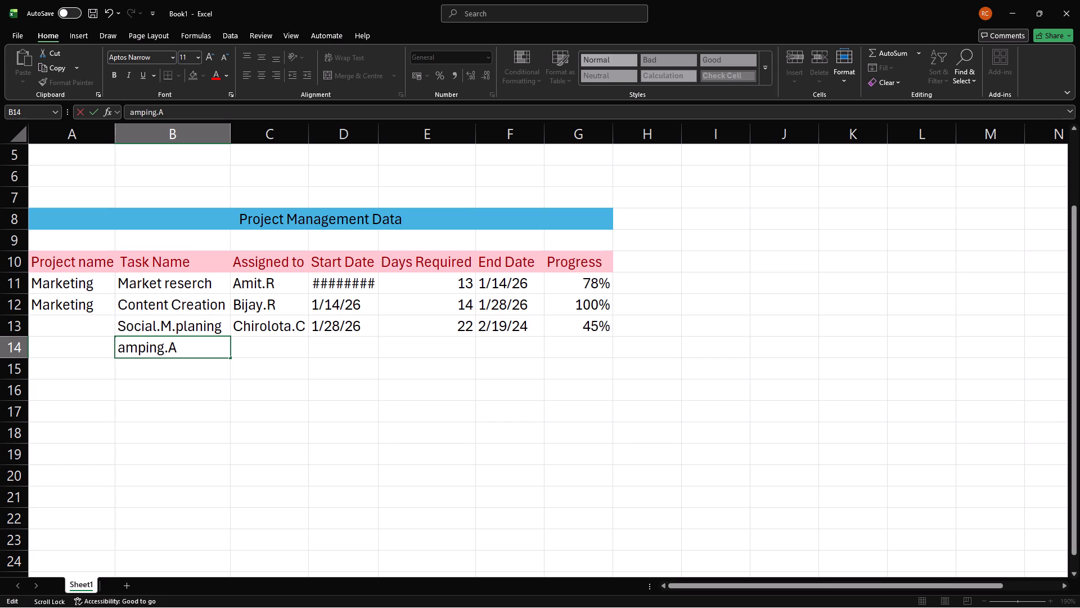
key("shift+c")
Enter Prototype.Dev as the task name in cell B15, below Camping.A.
left_click(155, 367)
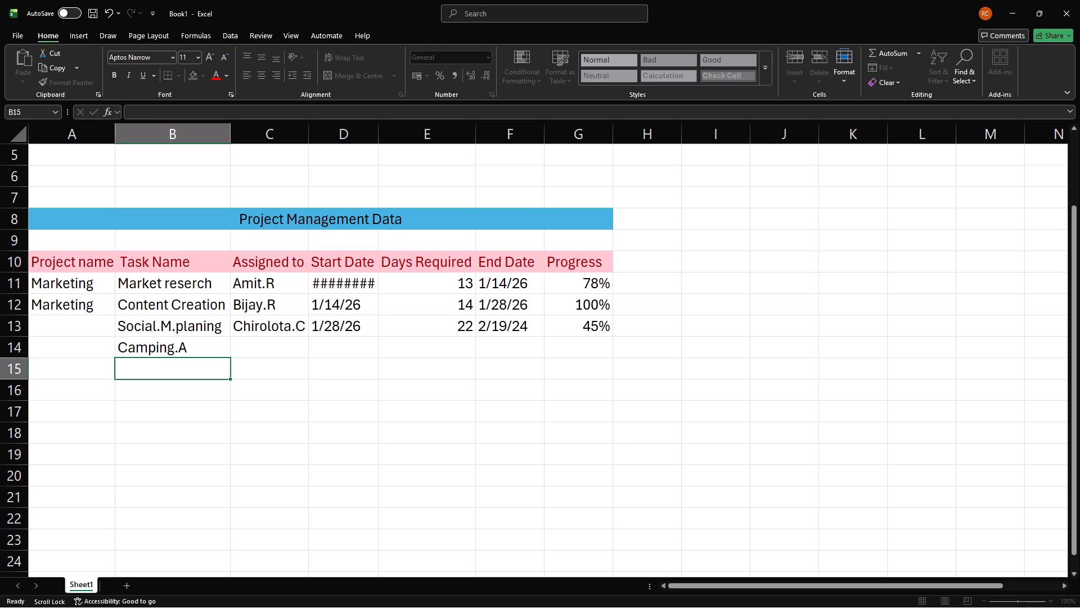
type("Prototype")
key("space")
key("shift+d")
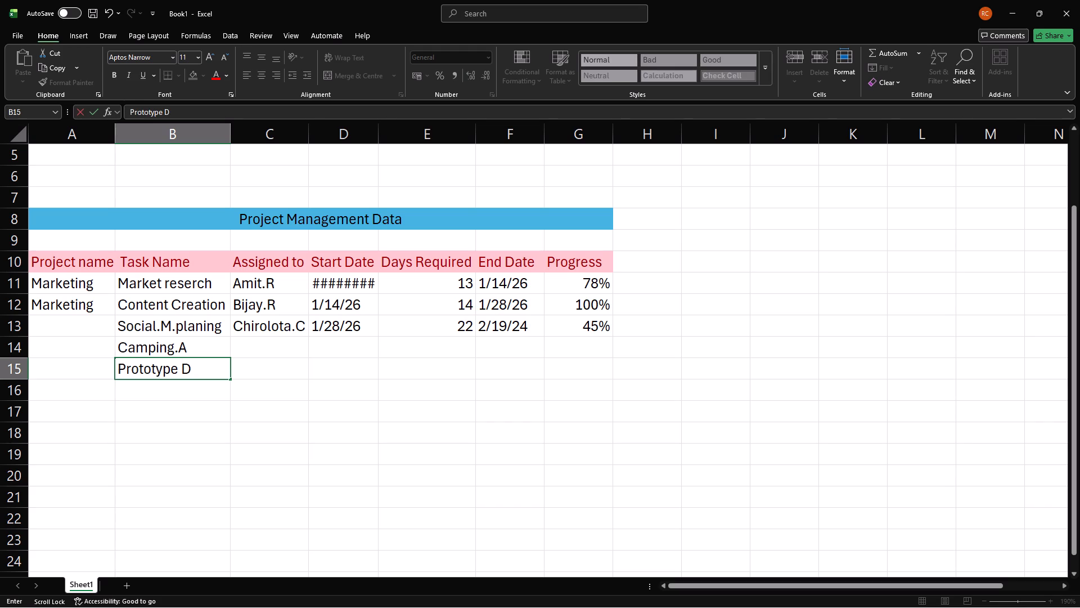
key("BackSpace")
key("BackSpace")
key("period")
type("De")
key("v")
Enter Quality Assur as the task name in cell B16.
left_click(154, 388)
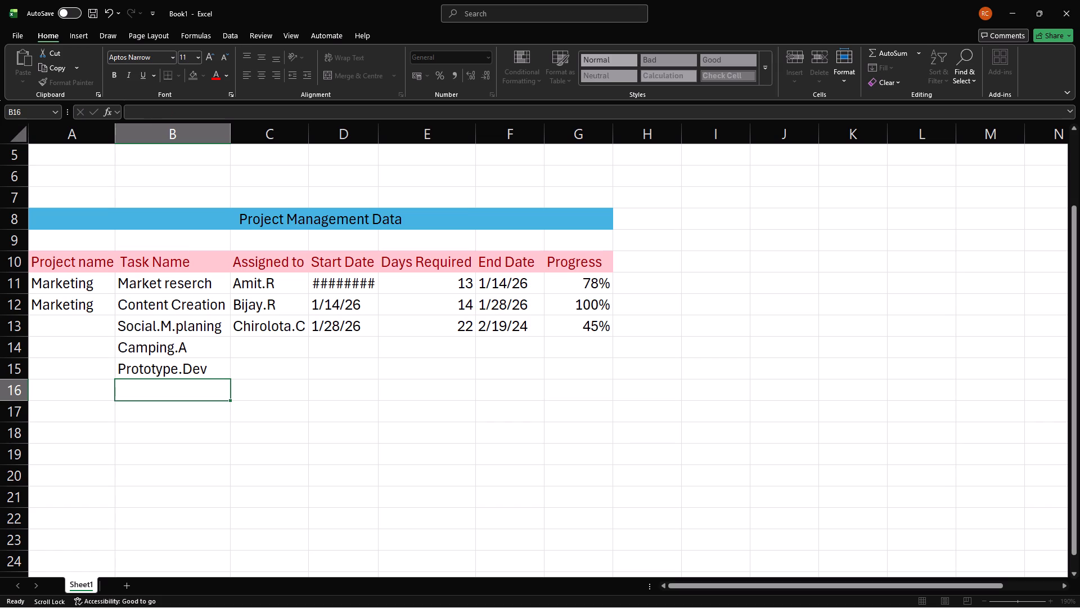
key("shift+q")
type("uality")
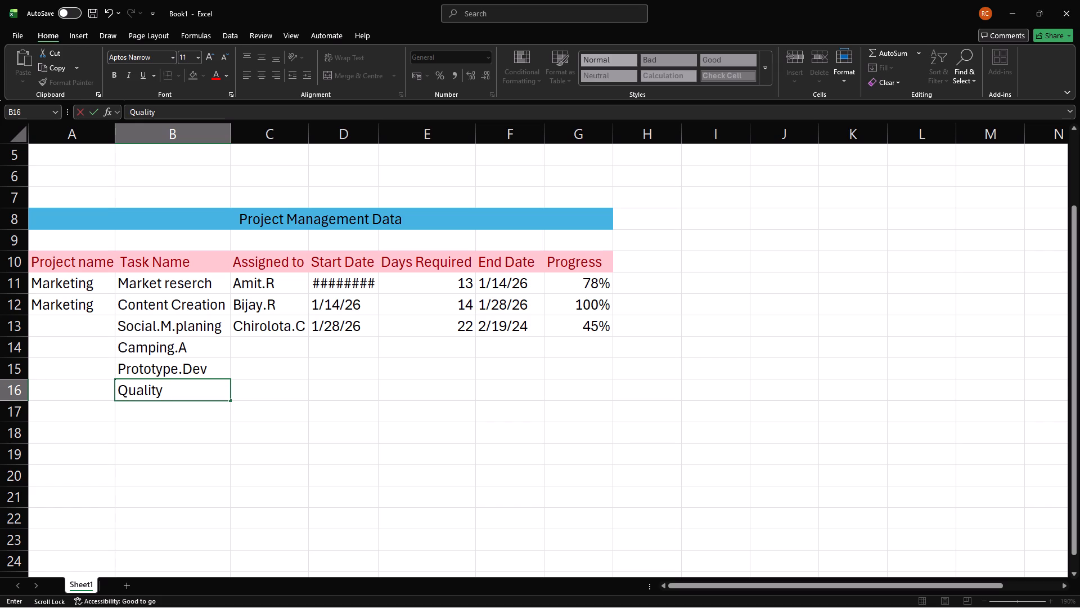
key("space")
type("ASS")
key("BackSpace")
key("BackSpace")
type("ss")
key("u")
key("r")
Enter UI as the task name in cell B17, in capital letters.
left_click(163, 418)
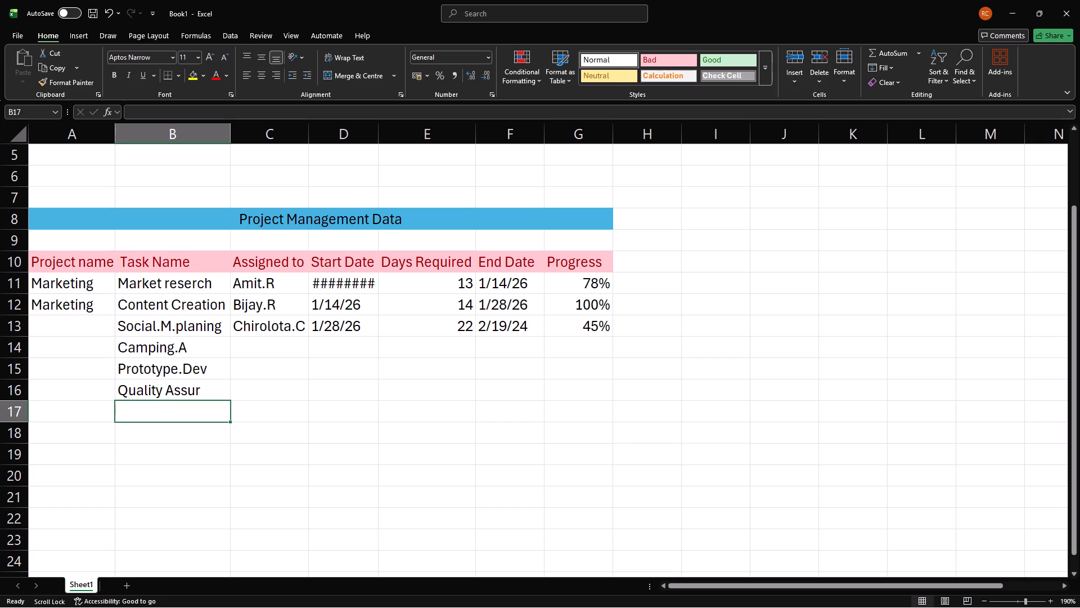
left_click(159, 418)
type("user")
key("space")
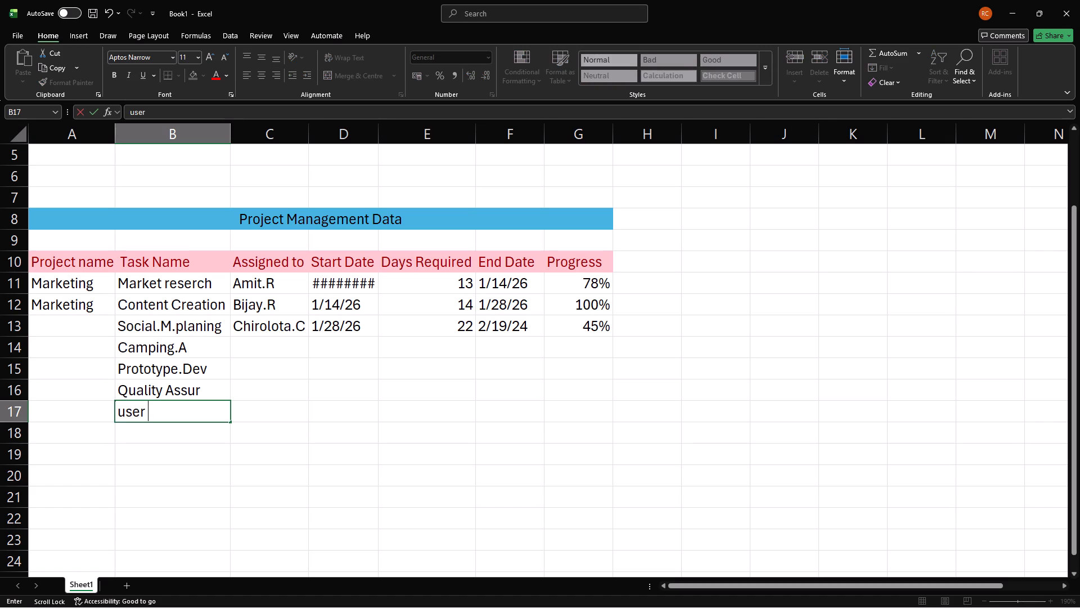
key("BackSpace")
key("BackSpace")
key("BackSpace")
key("BackSpace")
key("BackSpace")
key("shift+u")
key("shift+x")
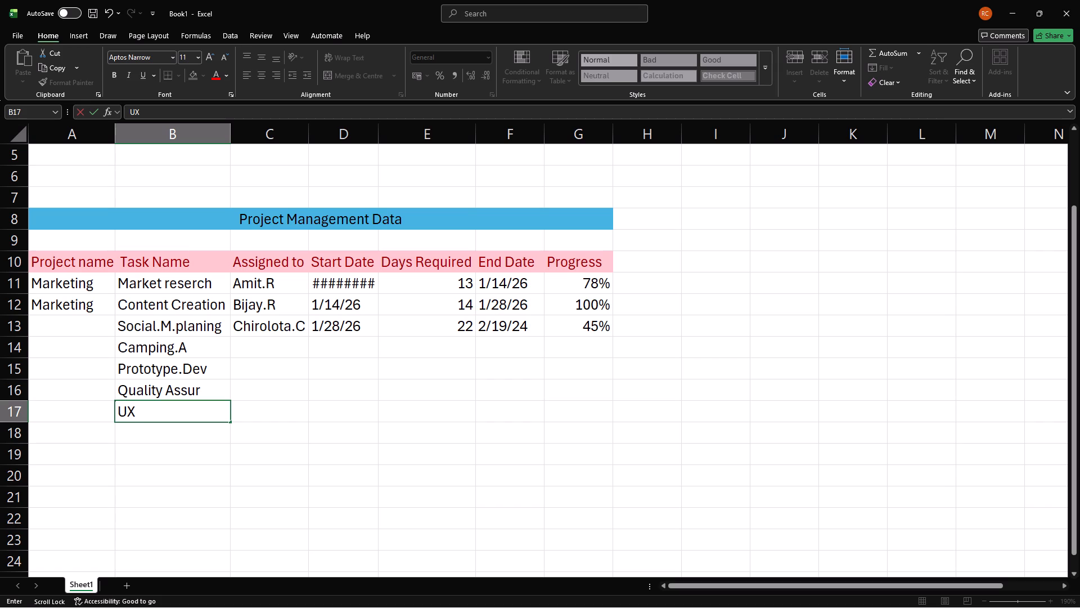
key("BackSpace")
key("i")
key("BackSpace")
key("shift+i")
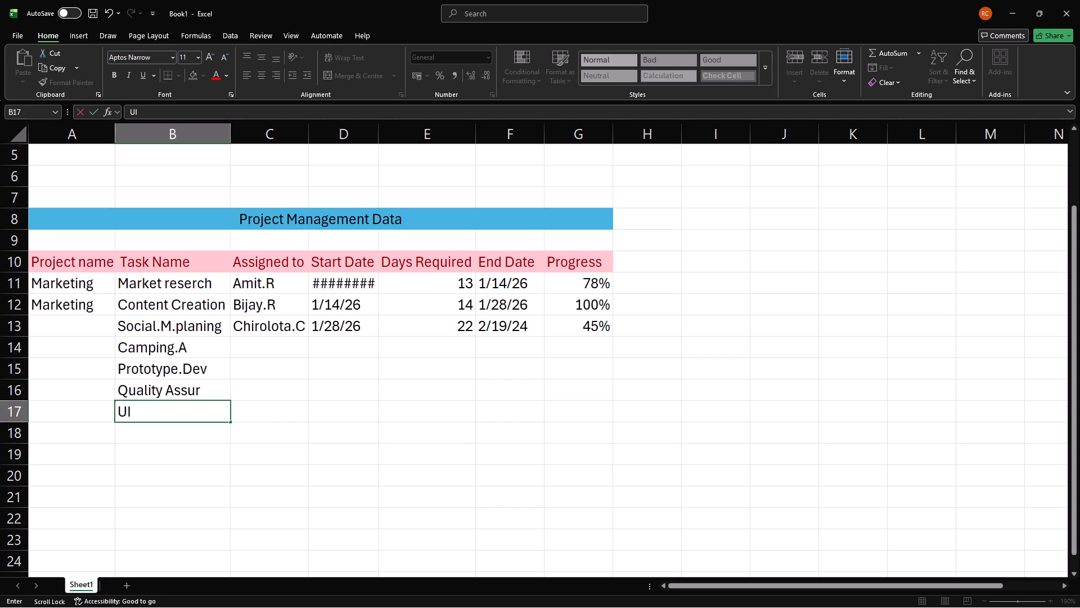
Enter the task names Service in cell B18 and Ticket R in cell B19.
left_click(152, 432)
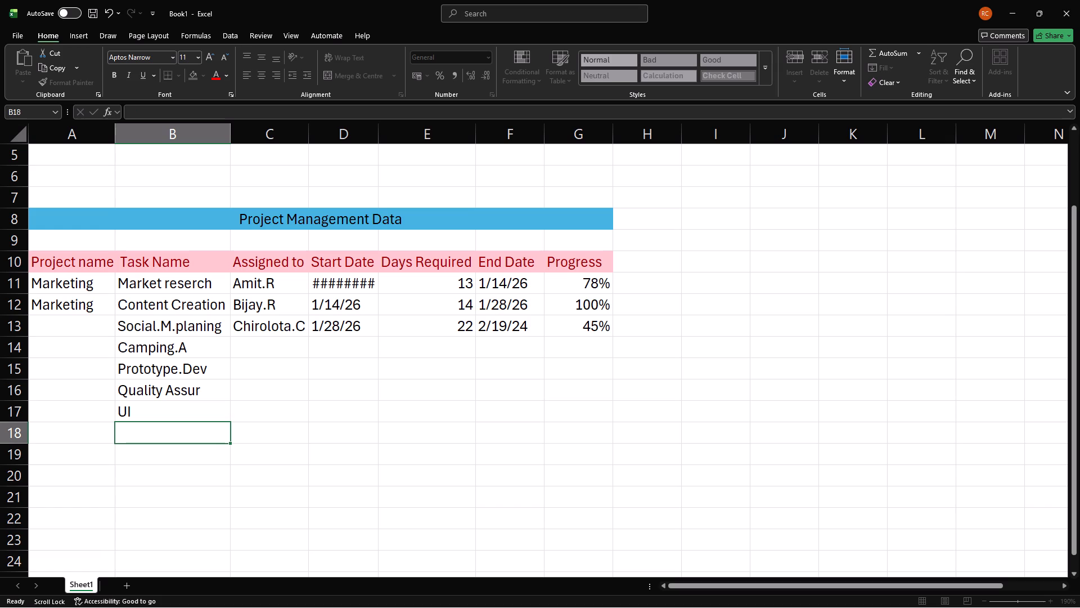
type("Service")
left_click(150, 457)
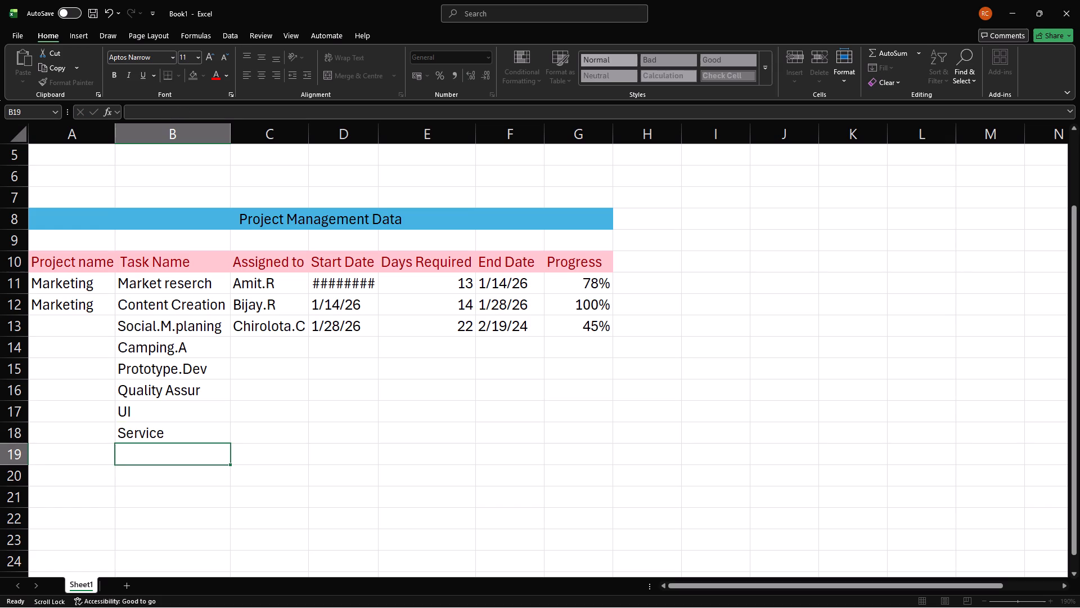
type("Ticket r")
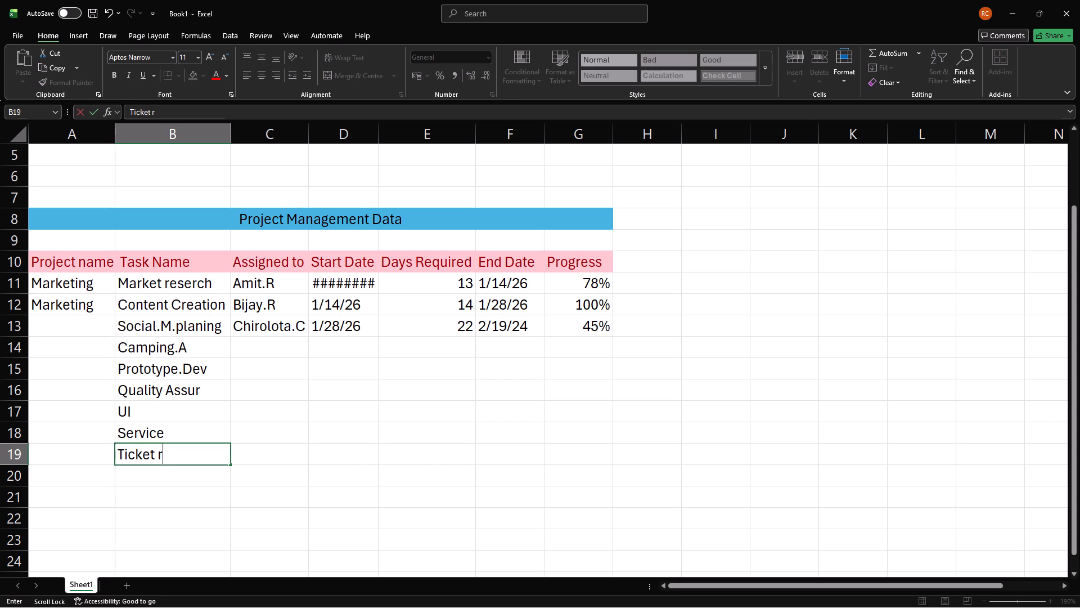
key("BackSpace")
key("shift+r")
Enter Customer feedback as the task name in cell B20.
left_click(156, 472)
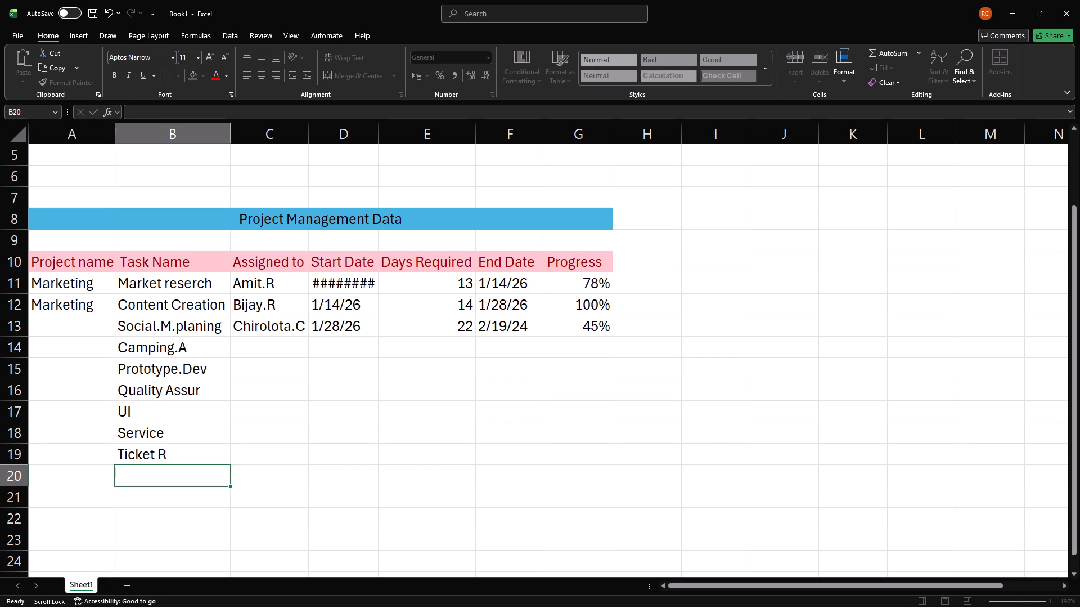
type("Custo")
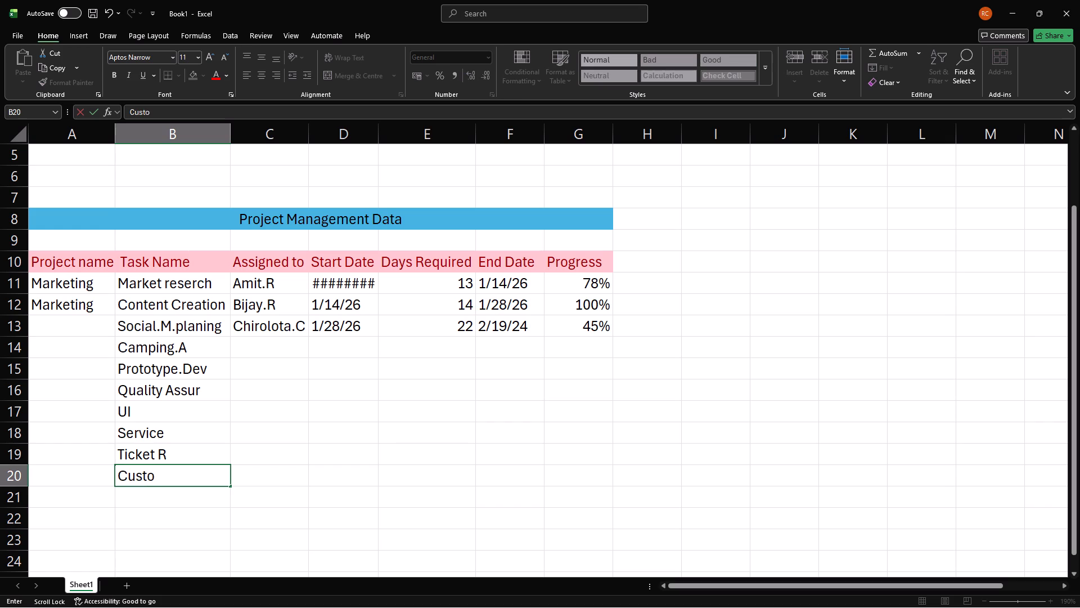
type("mer")
key("space")
type("feeed")
key("BackSpace")
key("BackSpace")
key("BackSpace")
type("ed")
type("back")
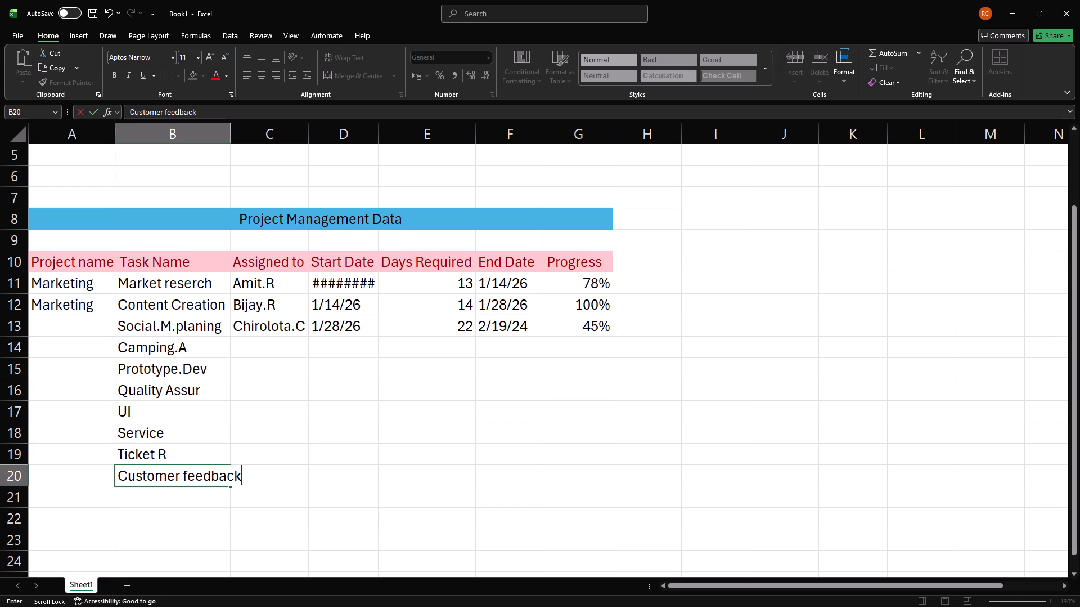
Widen the Task Name column B slightly for the Customer feedback entry.
left_click(145, 500)
left_click_drag(231, 136, 240, 135)
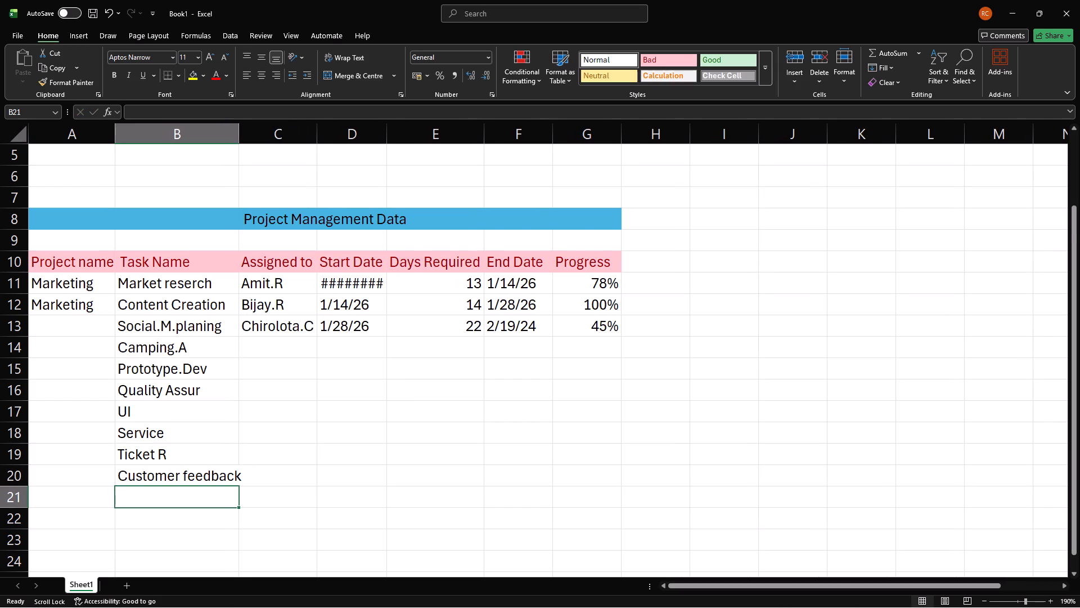
Enter Budget A as the task name in cell B21, below Customer feedback.
scroll(151, 475, "down", 1)
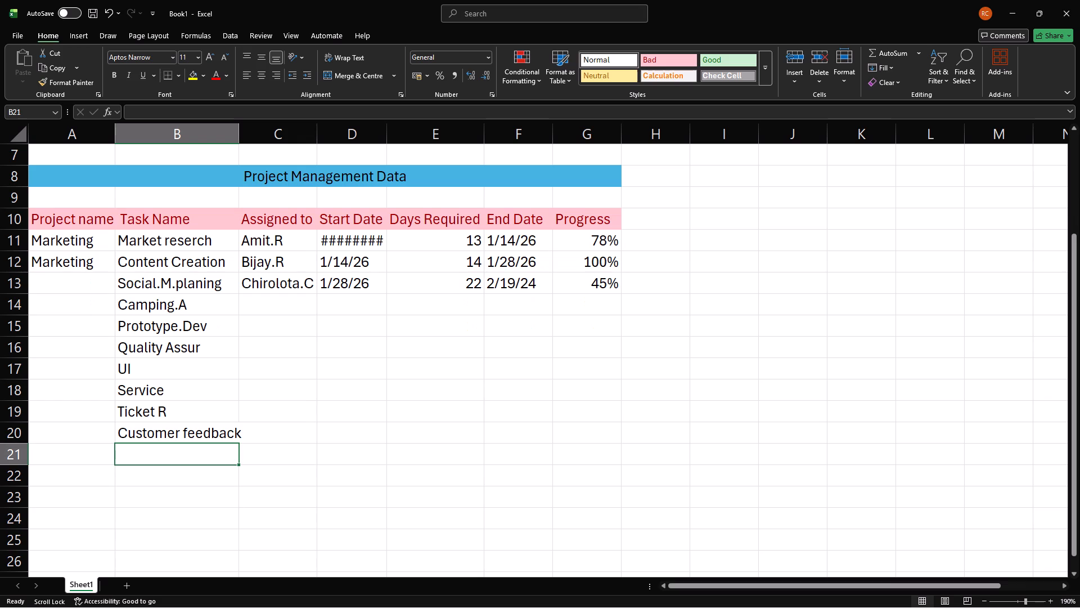
left_click(174, 459)
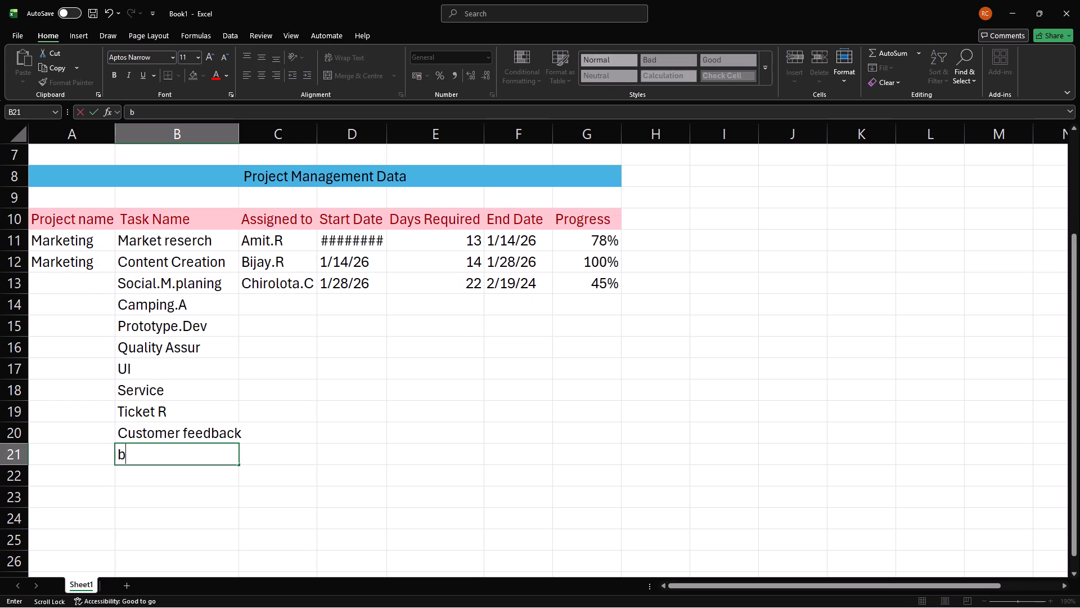
key("BackSpace")
type("bUD")
type("GET")
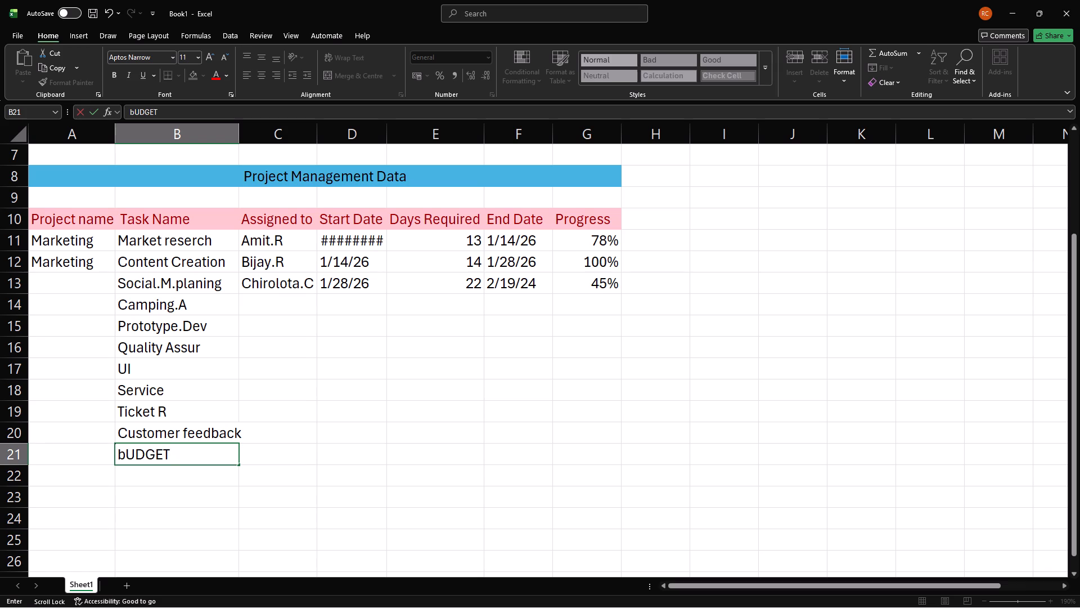
key("BackSpace")
key("BackSpace")
key("BackSpace")
key("BackSpace")
key("BackSpace")
key("BackSpace")
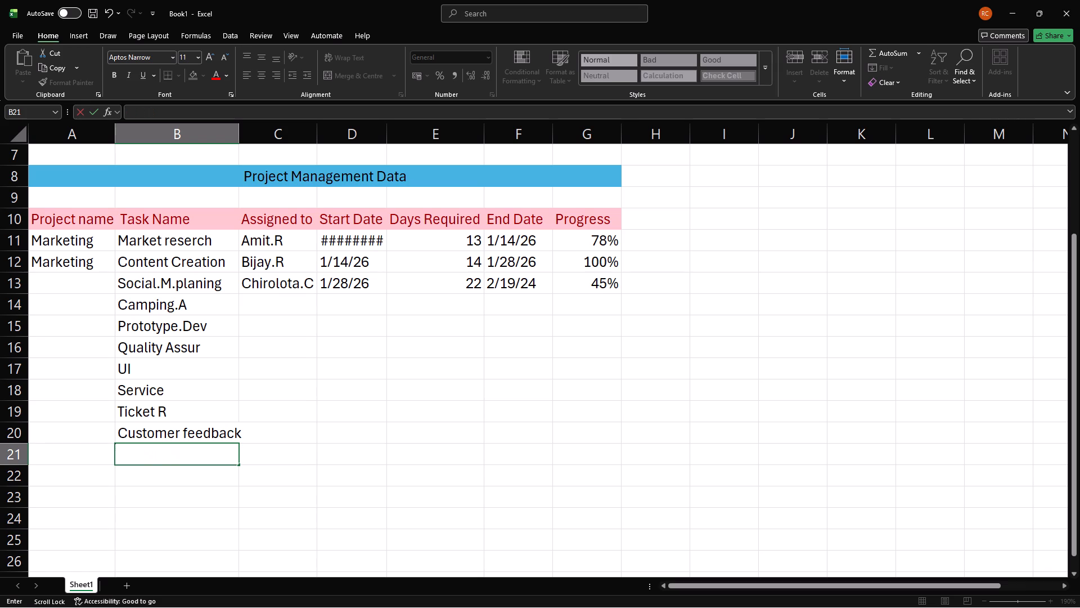
type("Bu")
type("dget")
key("space")
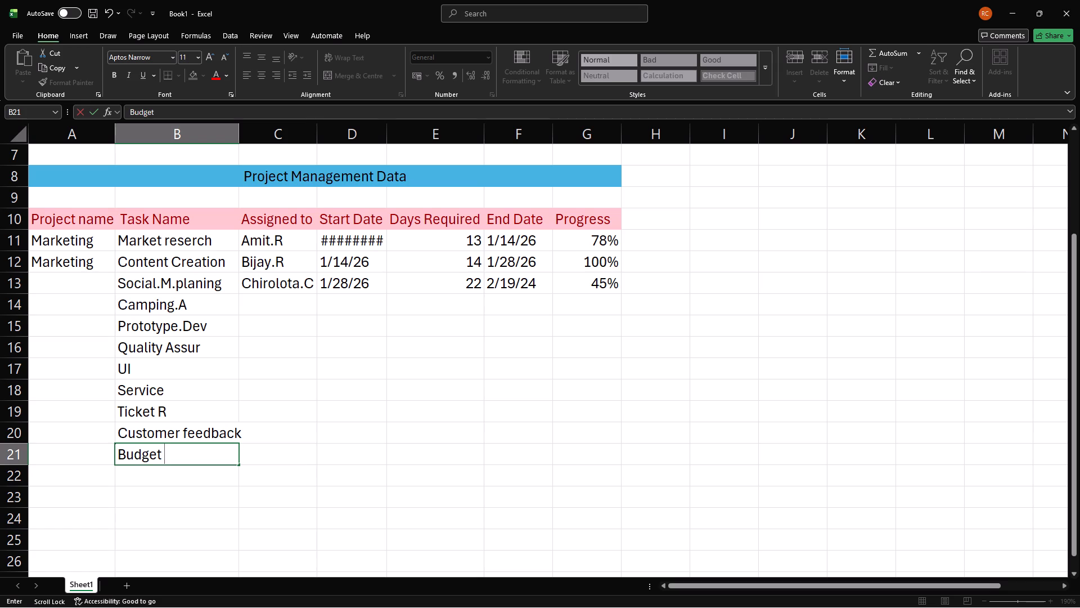
type("A")
left_click(165, 476)
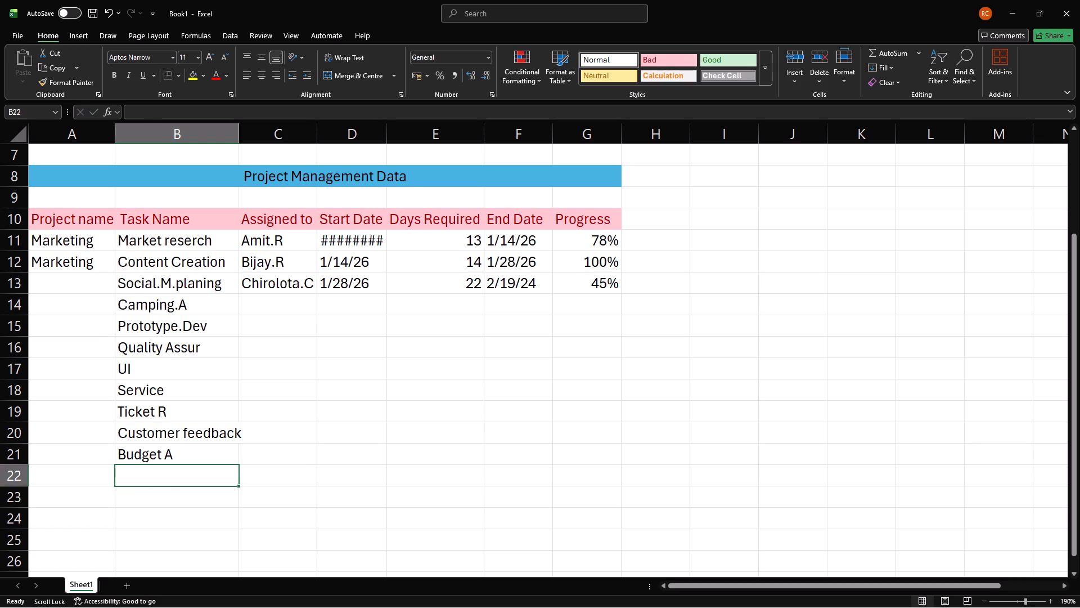
Enter the task names Financial reporting in cell B22 and Investment Planing in cell B23.
type("Financial reporting")
left_click(159, 509)
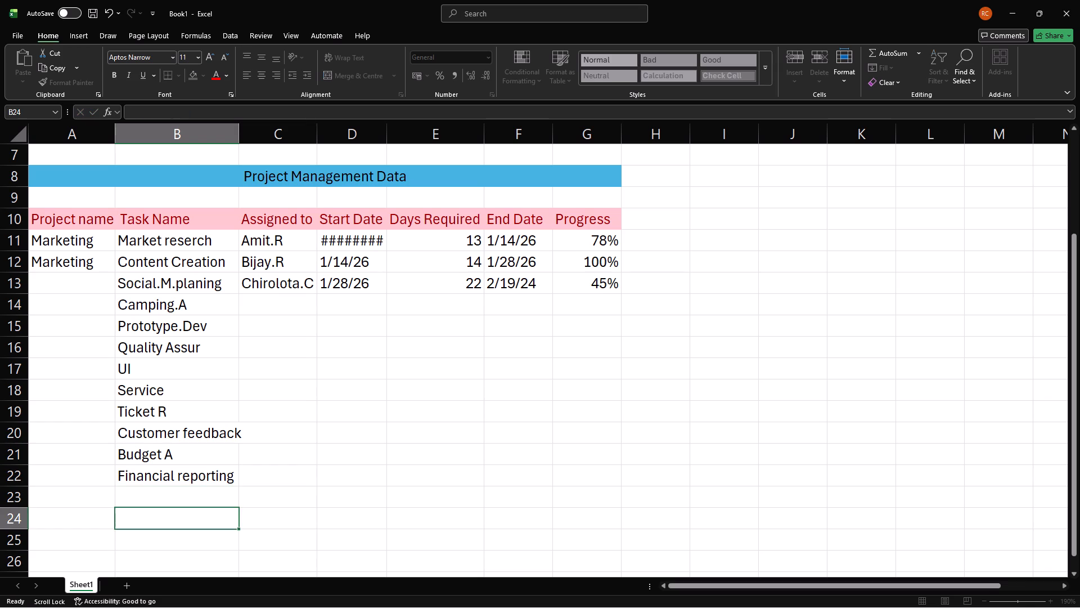
left_click(159, 503)
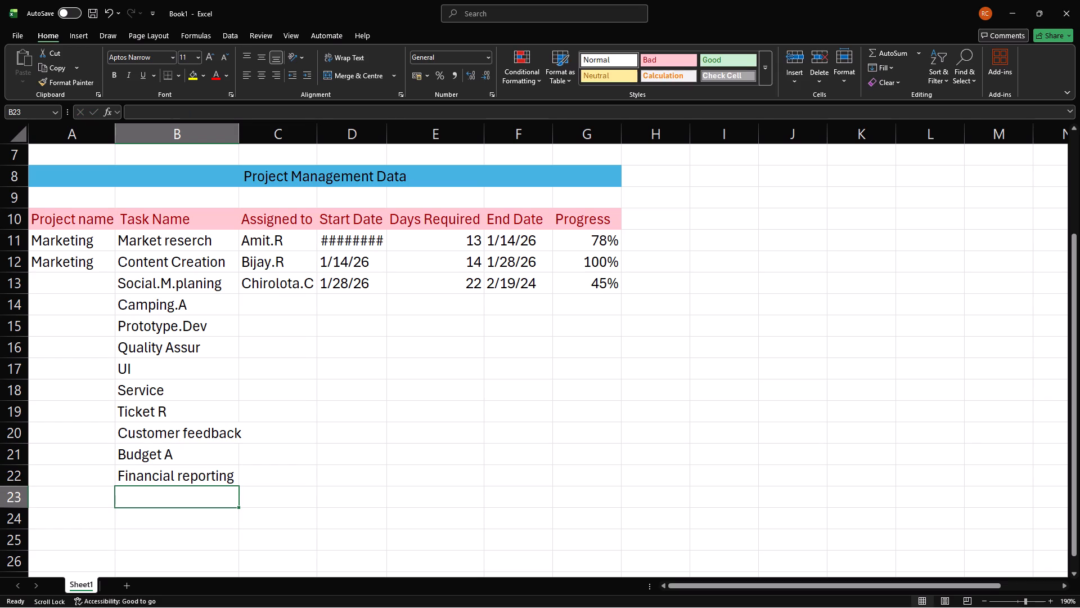
type("Inves")
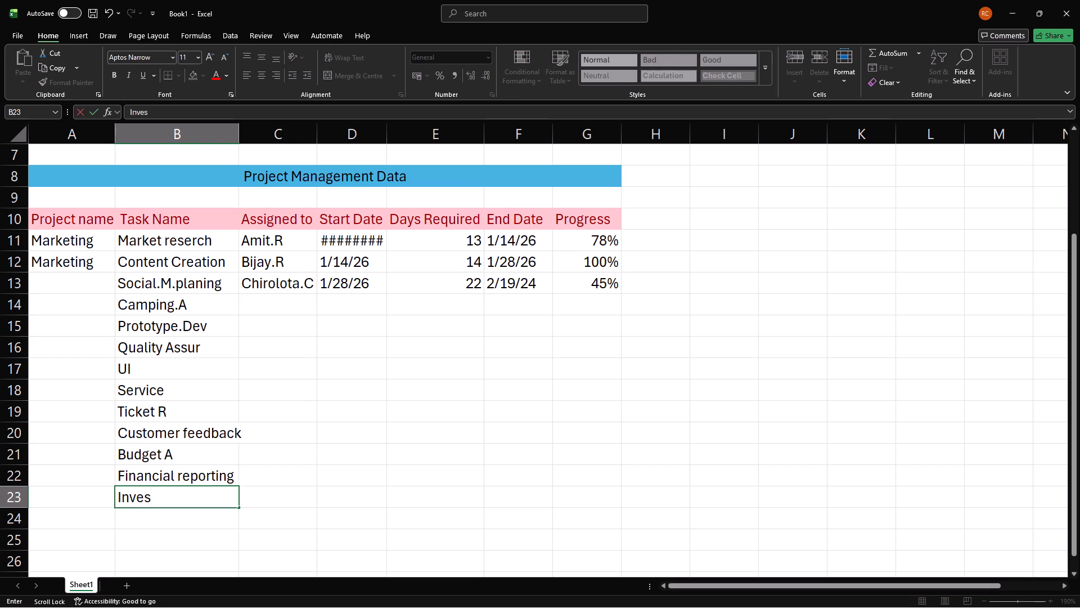
type("tment Planing")
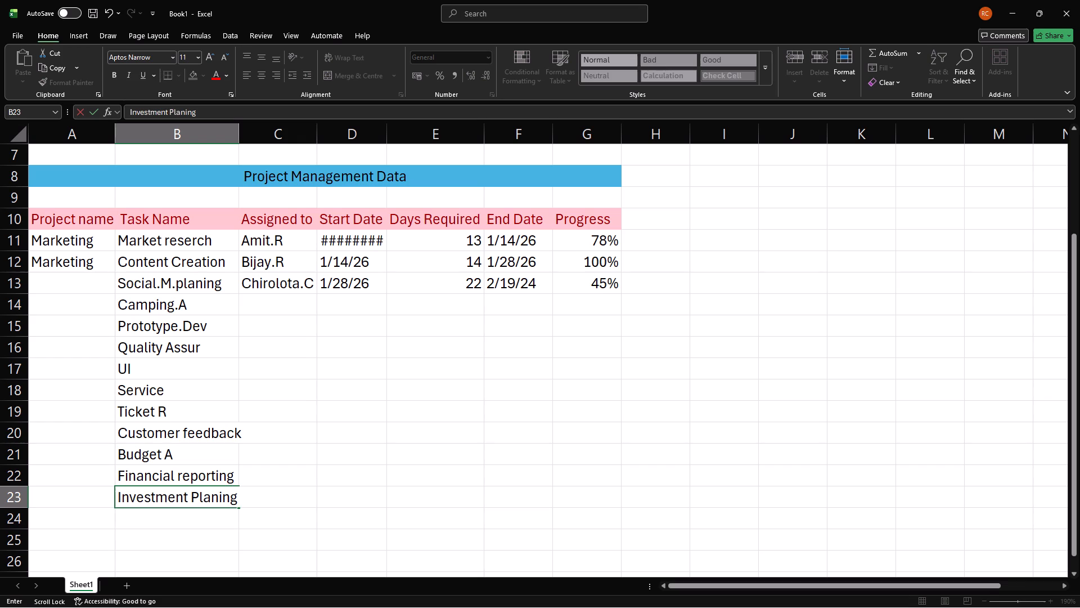
Enter the task names Market Trend A in cell B24 and Data Collection in cell B25.
left_click(157, 510)
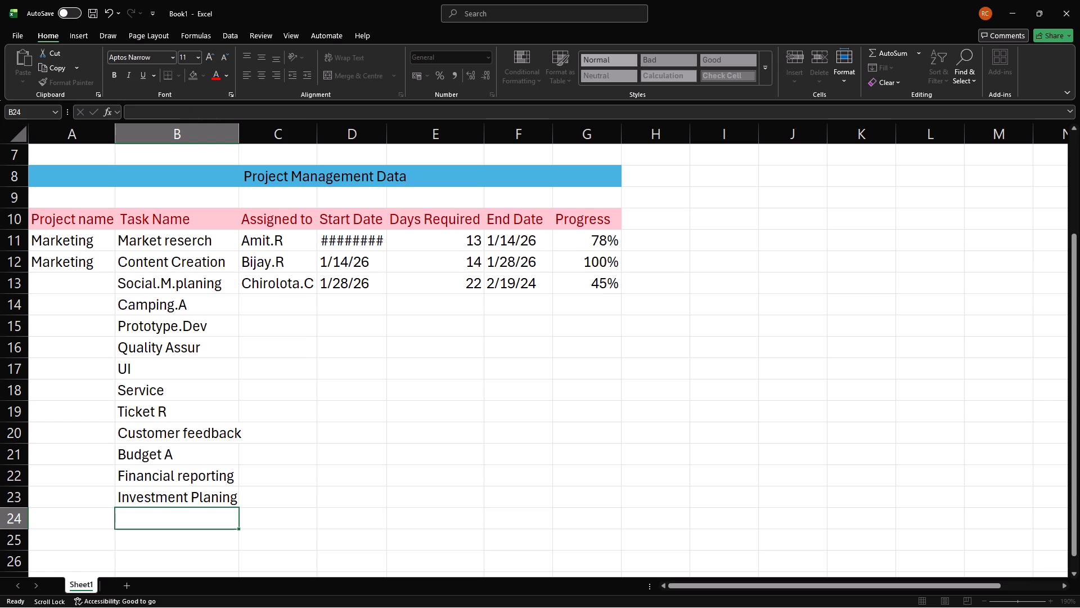
type("Market T")
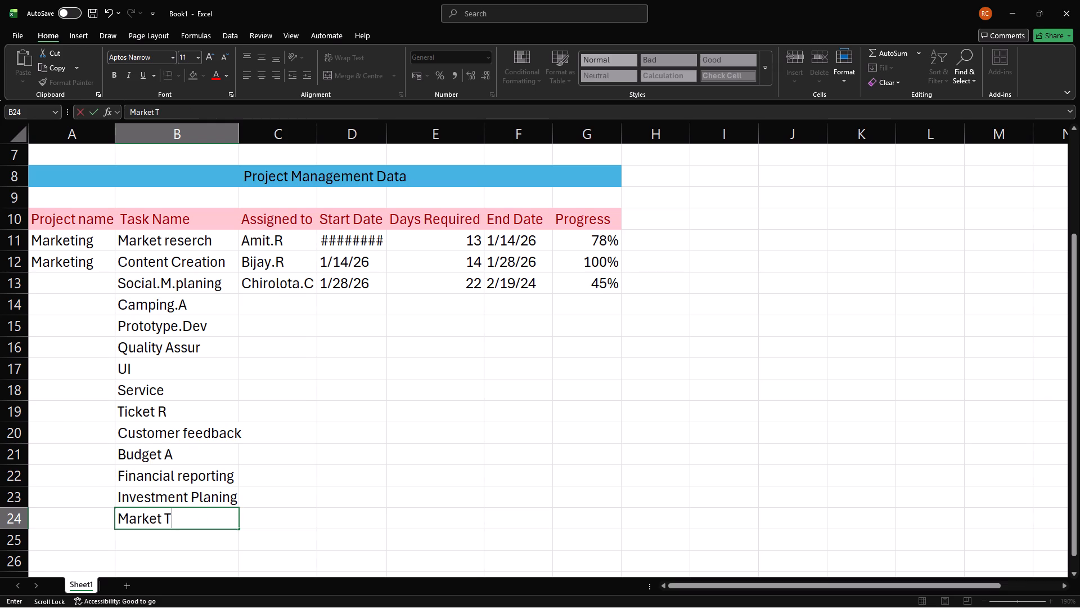
type("rend A")
left_click(175, 549)
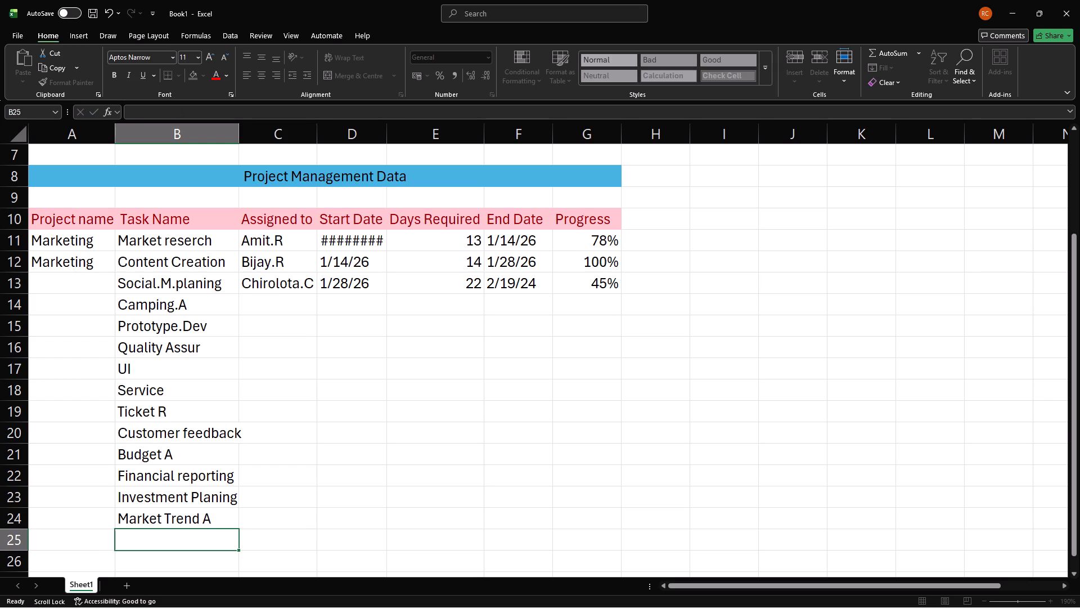
type("Data")
key("space")
type("Collection")
key("space")
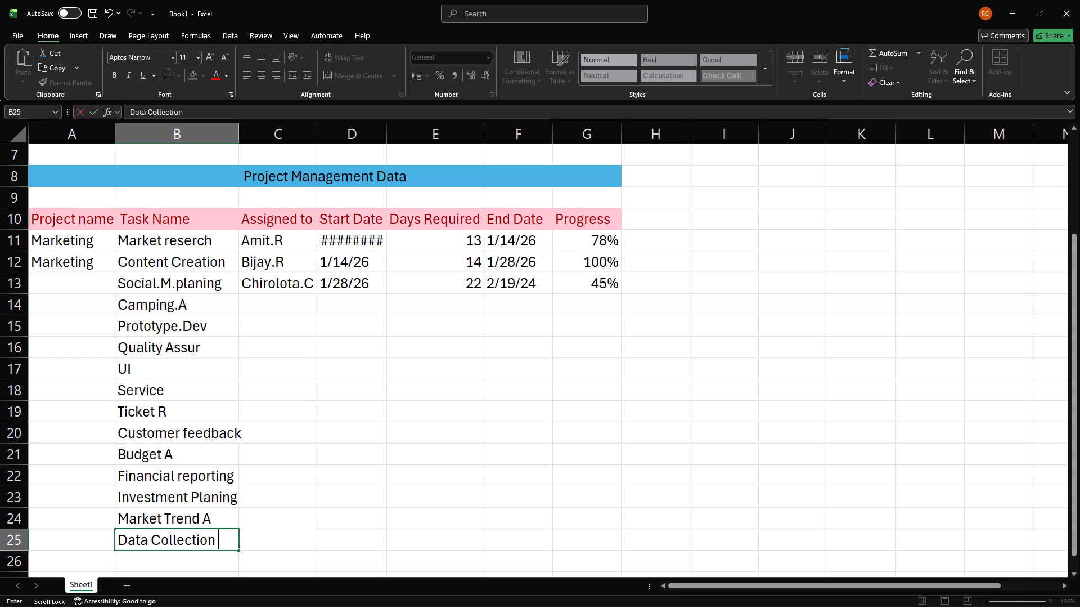
left_click(186, 551)
Enter Reserch paper w as the task name in cell B26, below Data Collection.
scroll(203, 530, "down", 1)
scroll(199, 527, "up", 1)
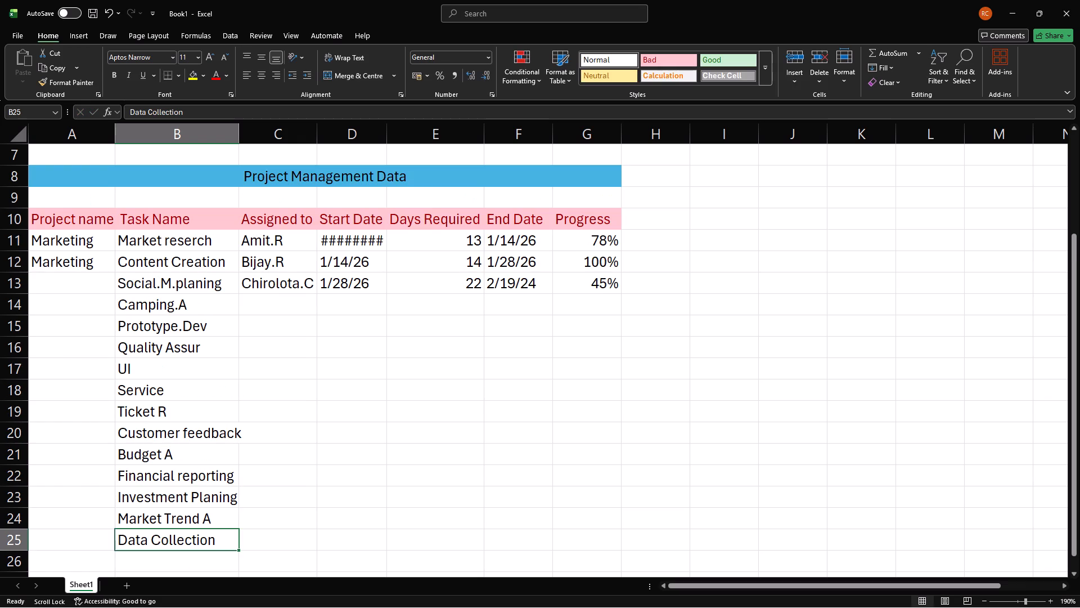
scroll(201, 530, "down", 1)
scroll(201, 530, "up", 1)
scroll(201, 530, "down", 1)
scroll(201, 530, "up", 1)
left_click_drag(1077, 363, 1069, 382)
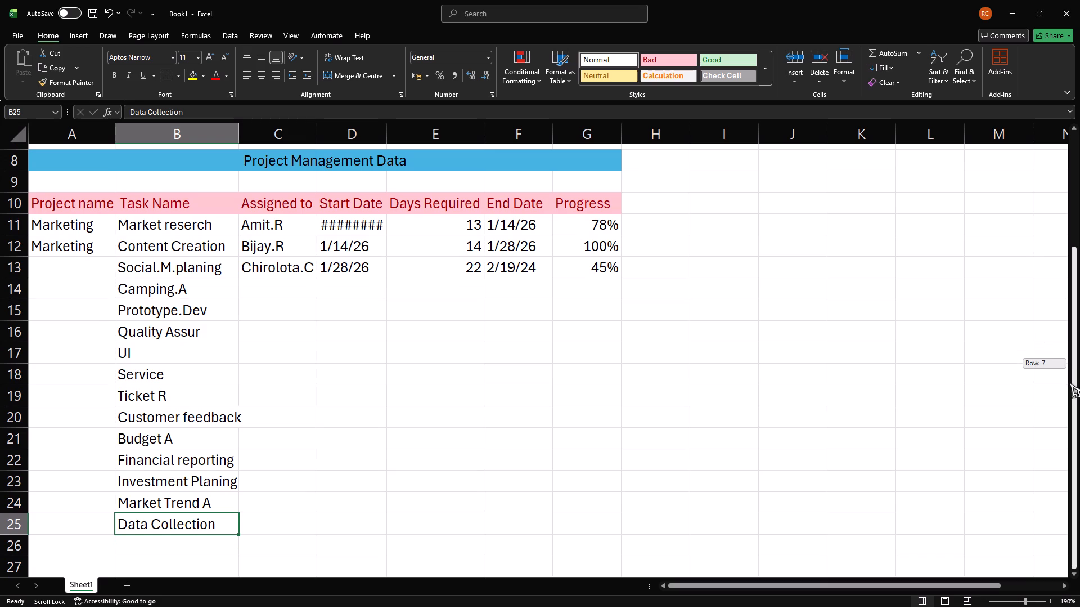
left_click_drag(1069, 382, 1070, 400)
left_click_drag(1074, 400, 1075, 407)
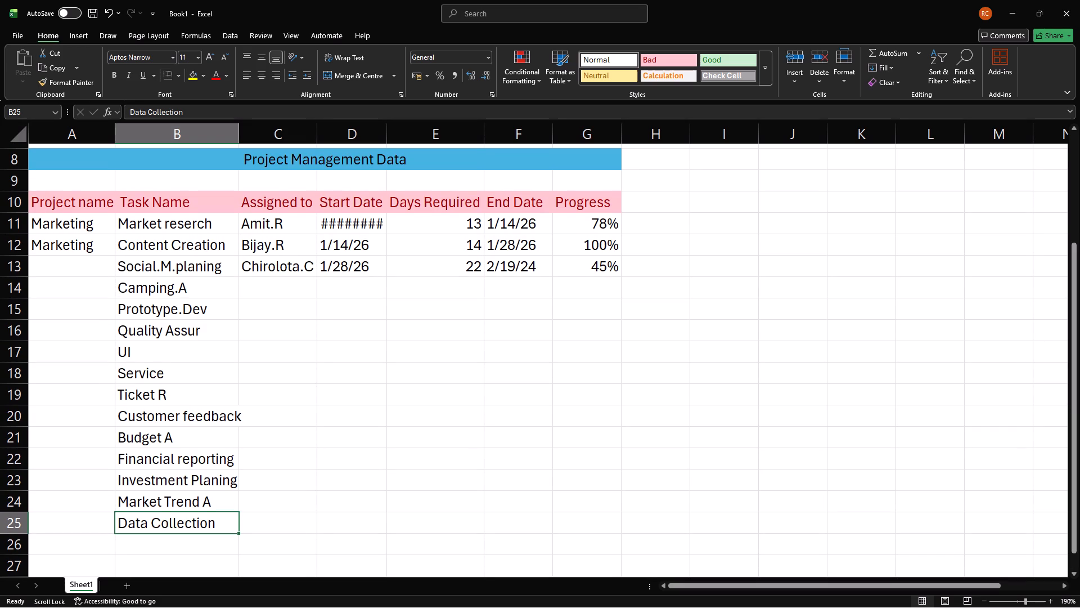
left_click(150, 547)
type("re")
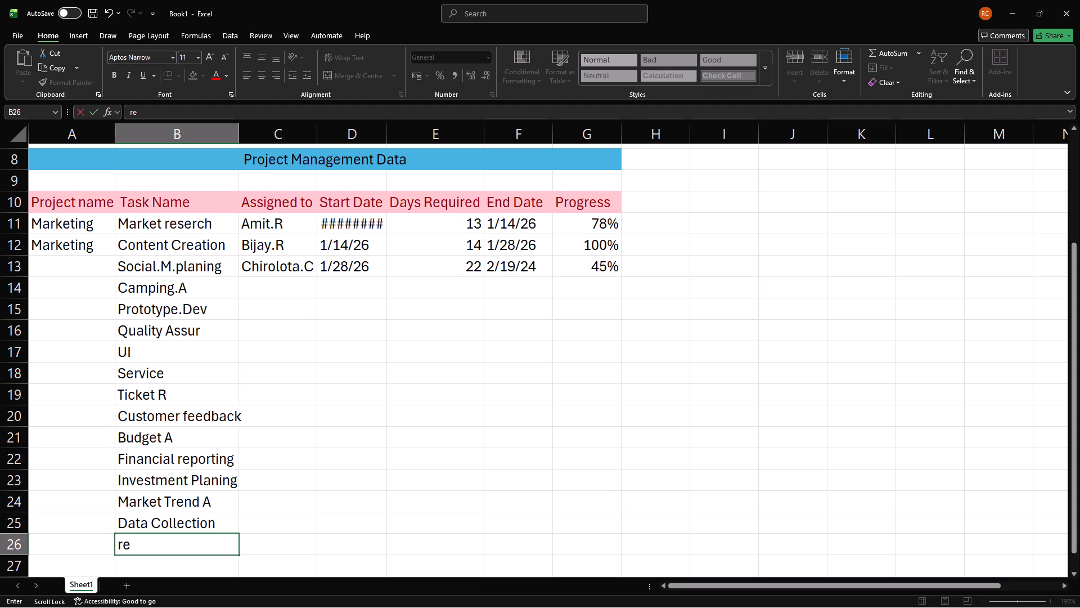
key("BackSpace")
key("BackSpace")
type("Reserch paper")
key("space")
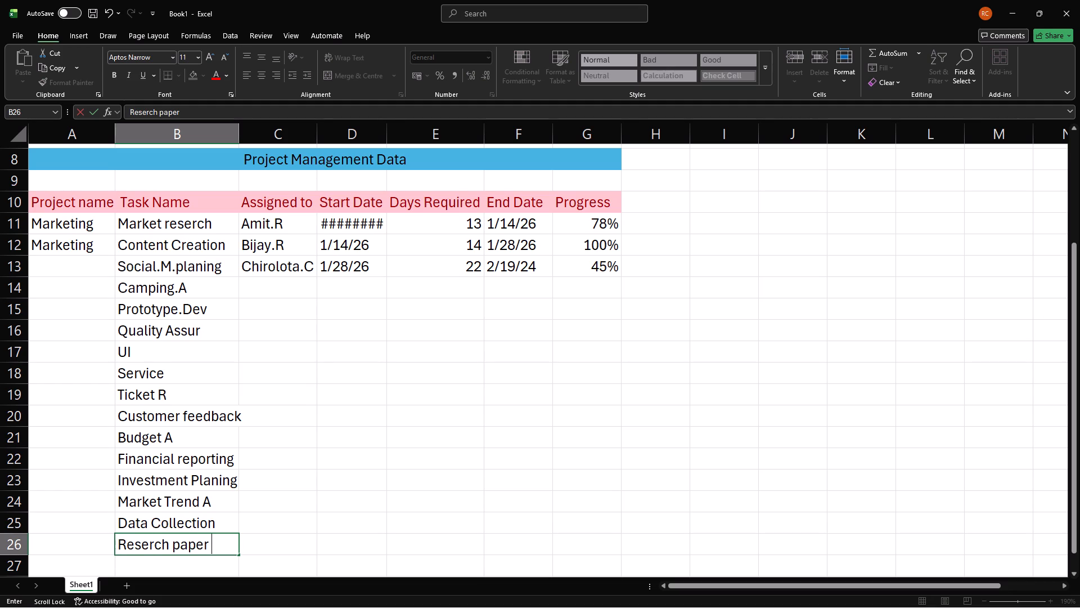
key("w")
left_click(278, 290)
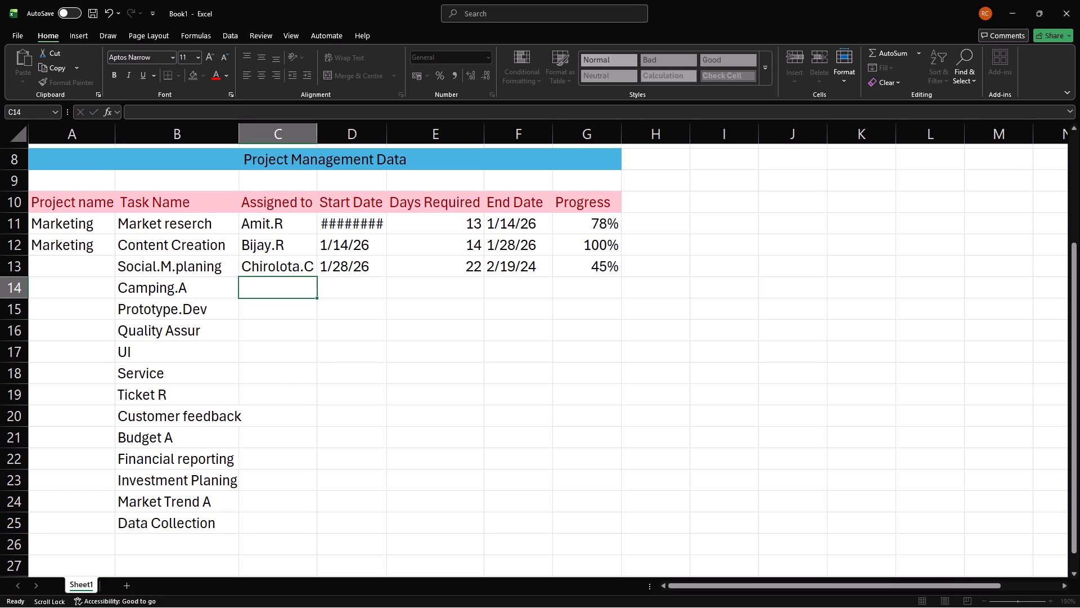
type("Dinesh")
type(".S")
left_click(286, 314)
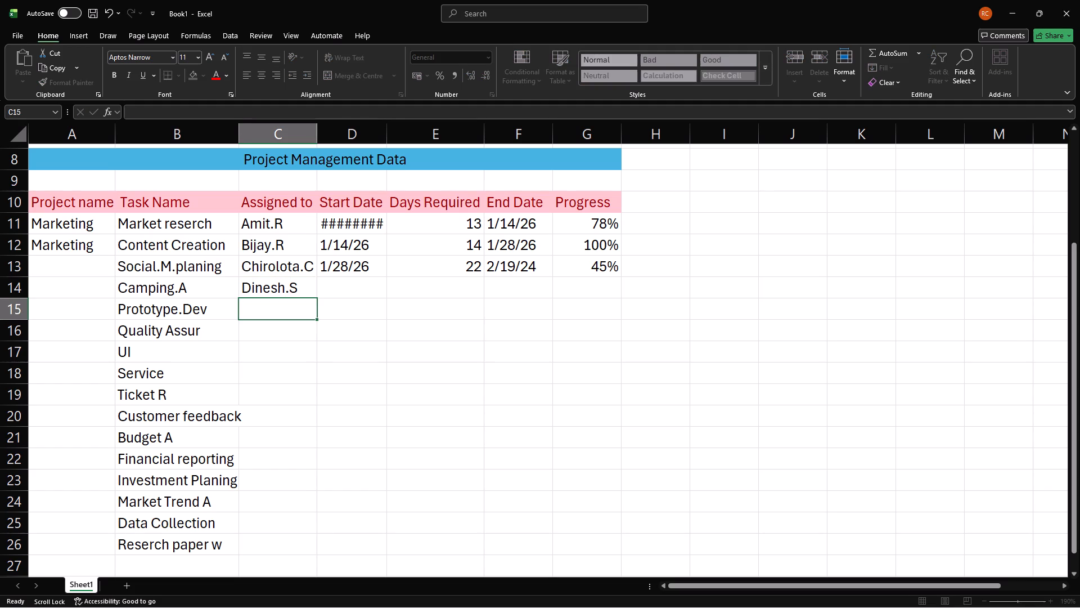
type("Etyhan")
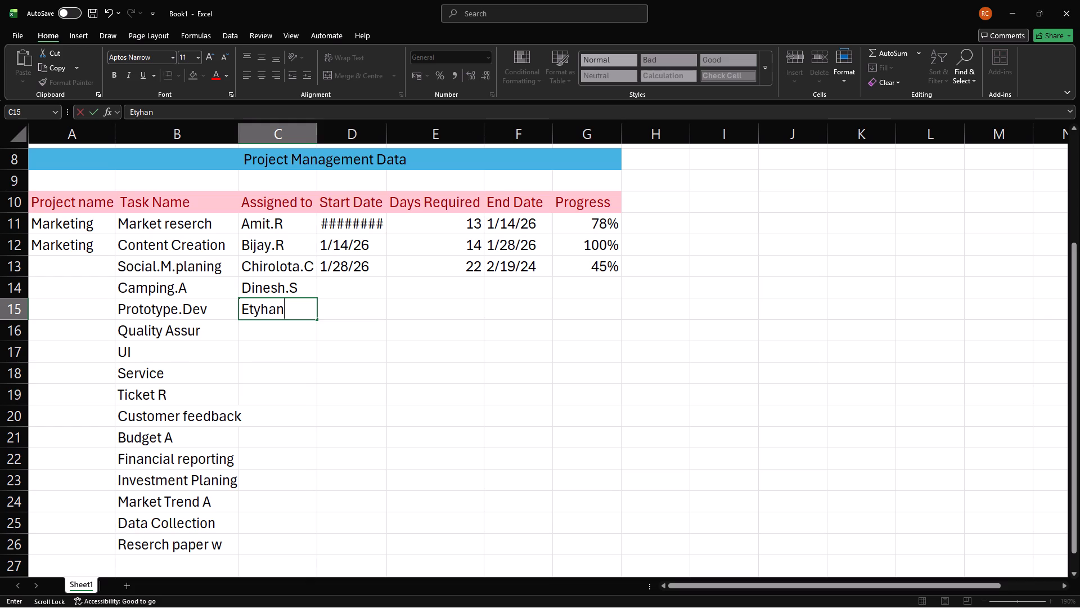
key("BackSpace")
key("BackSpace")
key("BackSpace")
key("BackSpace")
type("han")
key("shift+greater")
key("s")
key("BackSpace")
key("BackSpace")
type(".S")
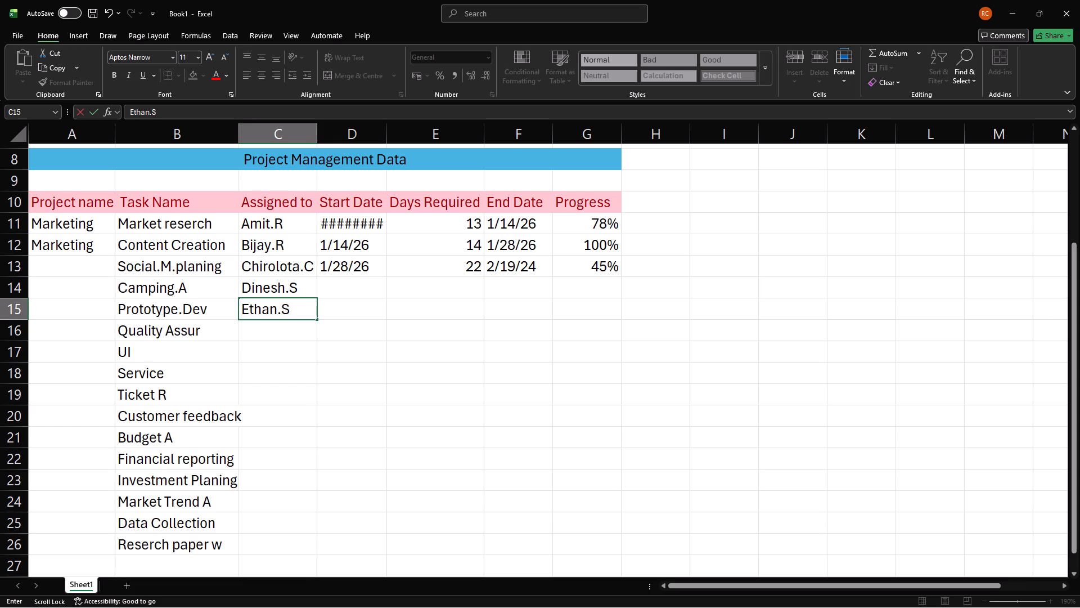
left_click(265, 324)
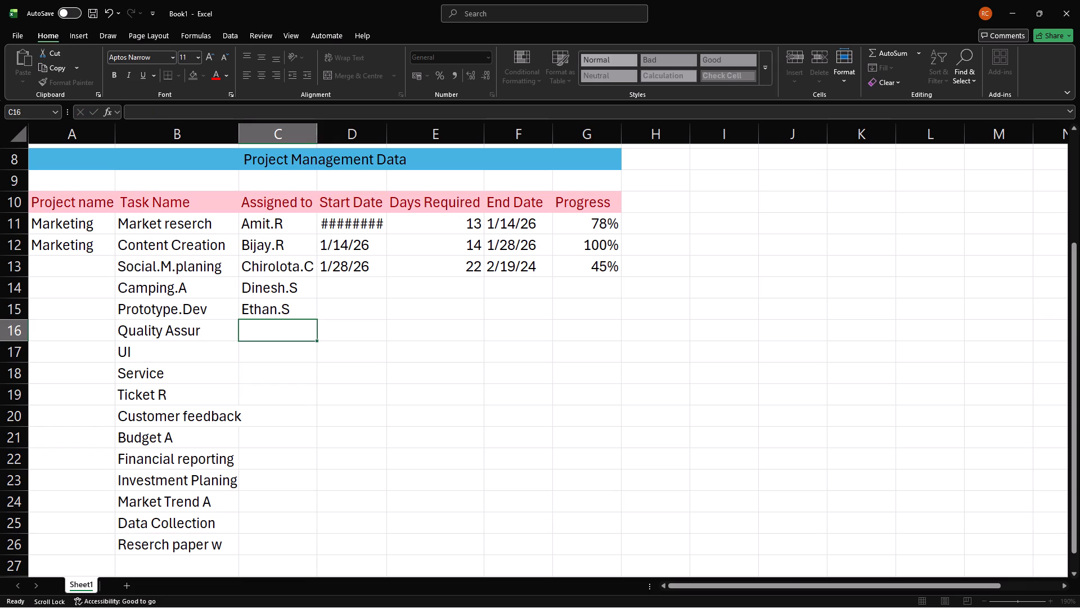
key("shift+f")
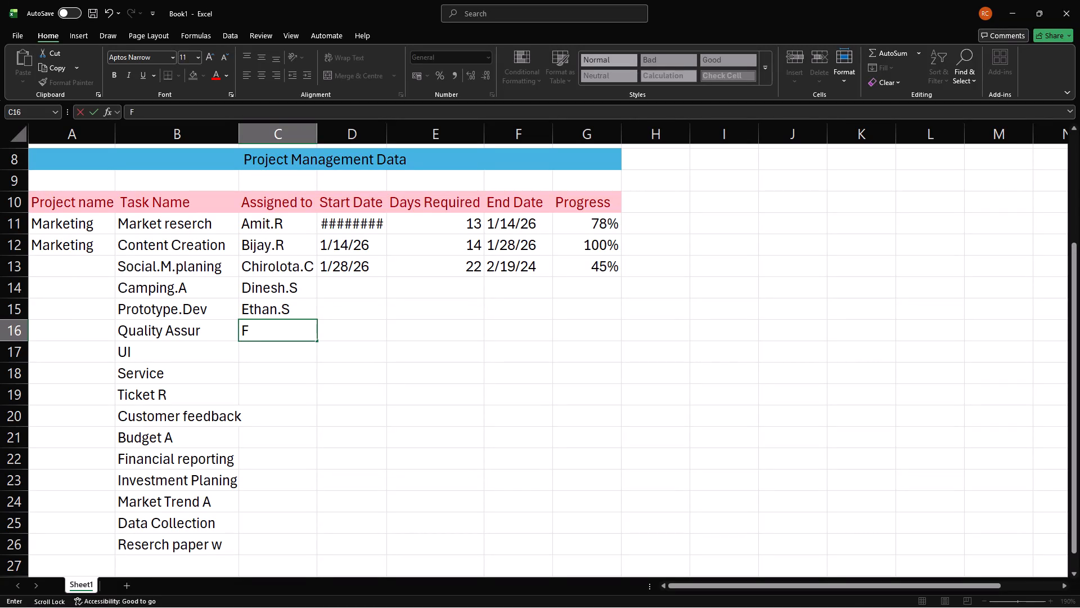
key("r")
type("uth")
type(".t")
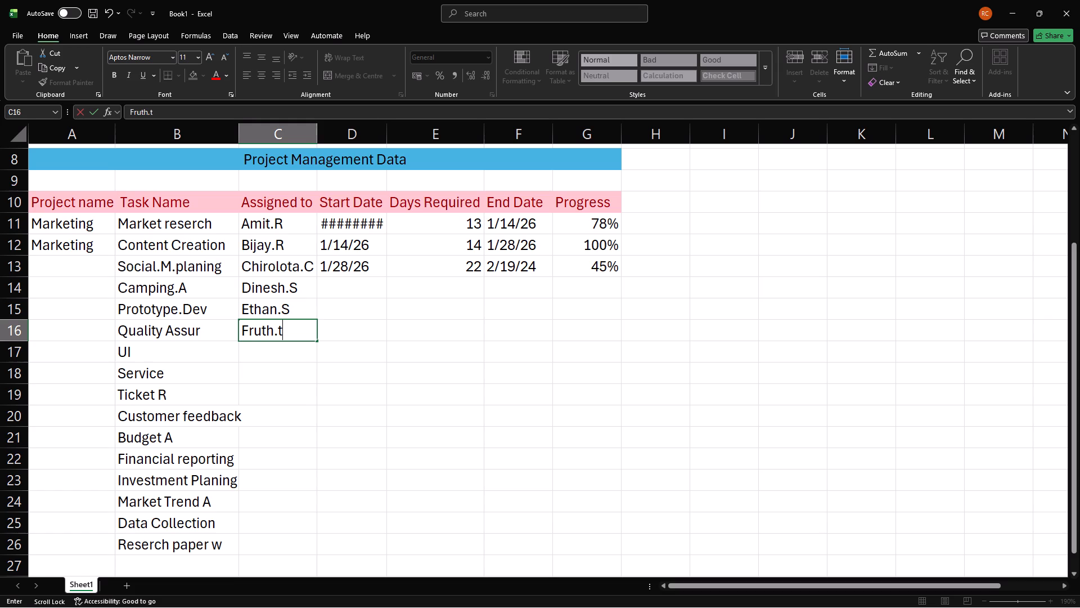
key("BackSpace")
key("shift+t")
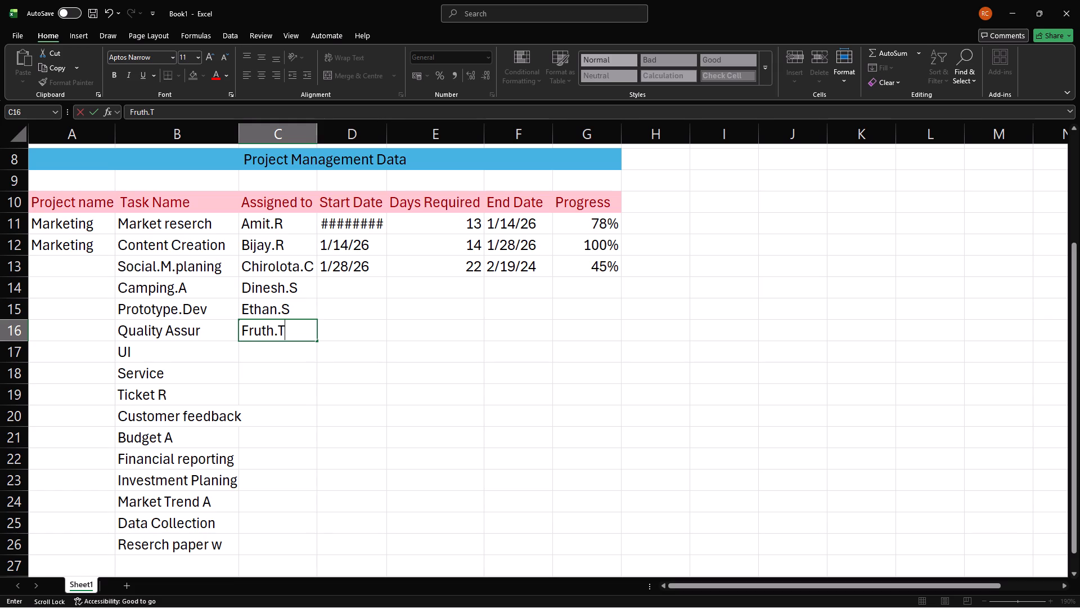
left_click(286, 350)
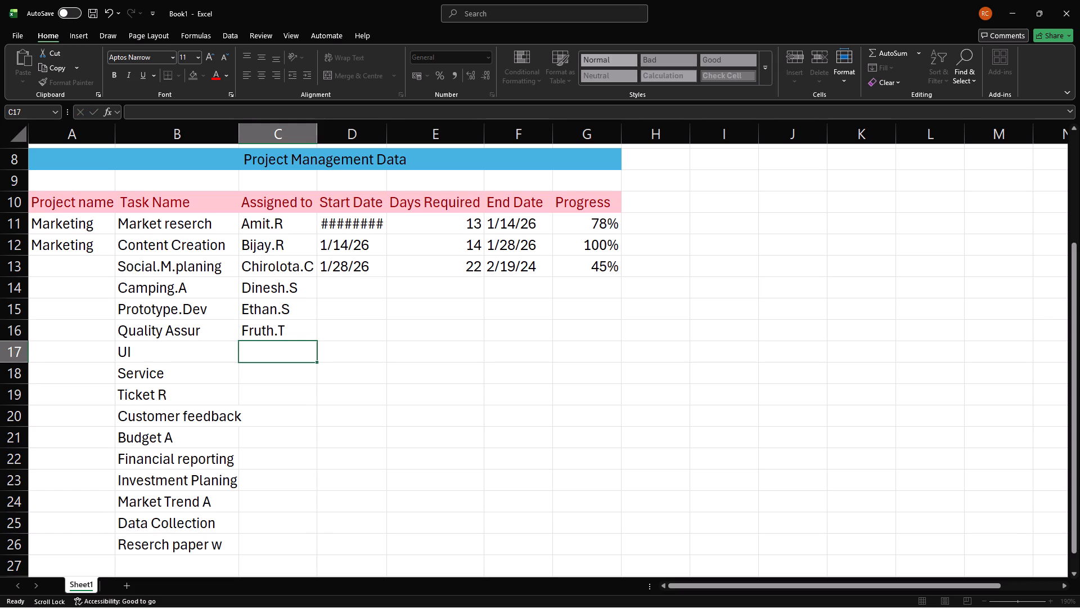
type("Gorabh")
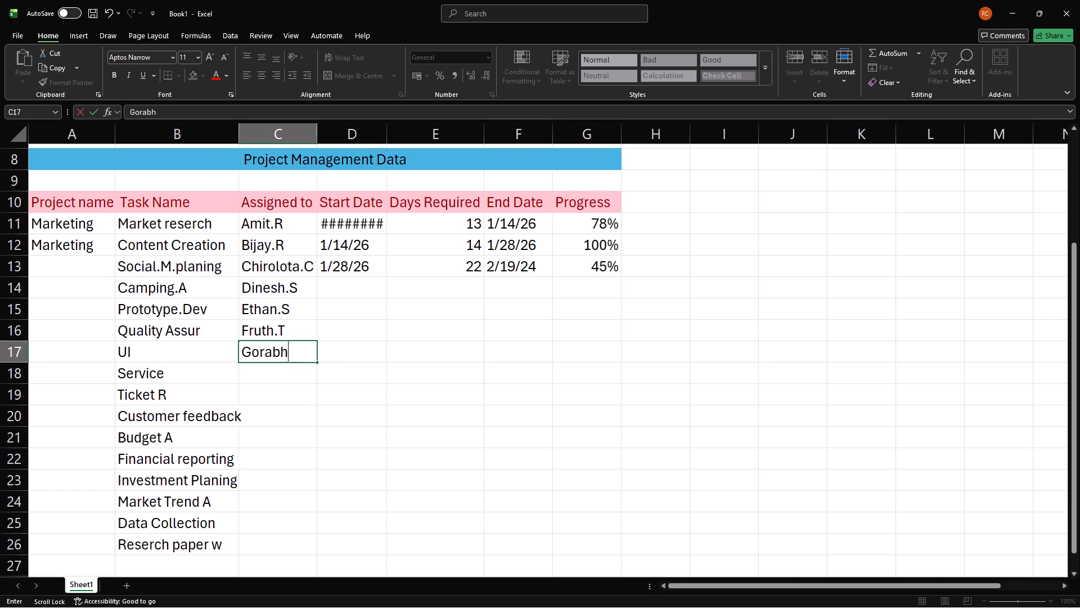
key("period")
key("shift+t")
left_click(276, 369)
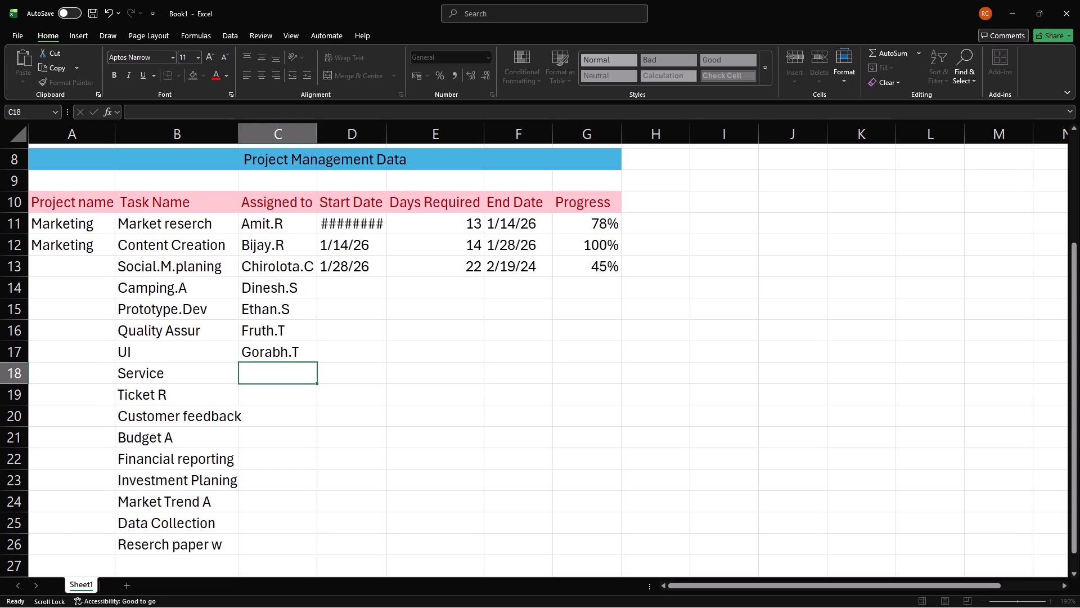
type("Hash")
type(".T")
left_click(274, 395)
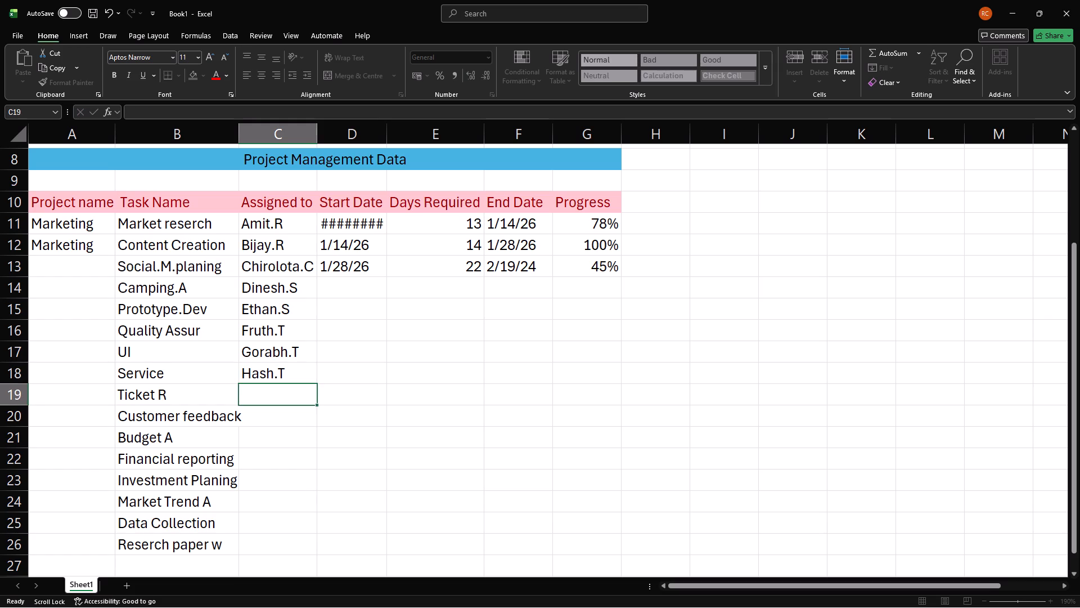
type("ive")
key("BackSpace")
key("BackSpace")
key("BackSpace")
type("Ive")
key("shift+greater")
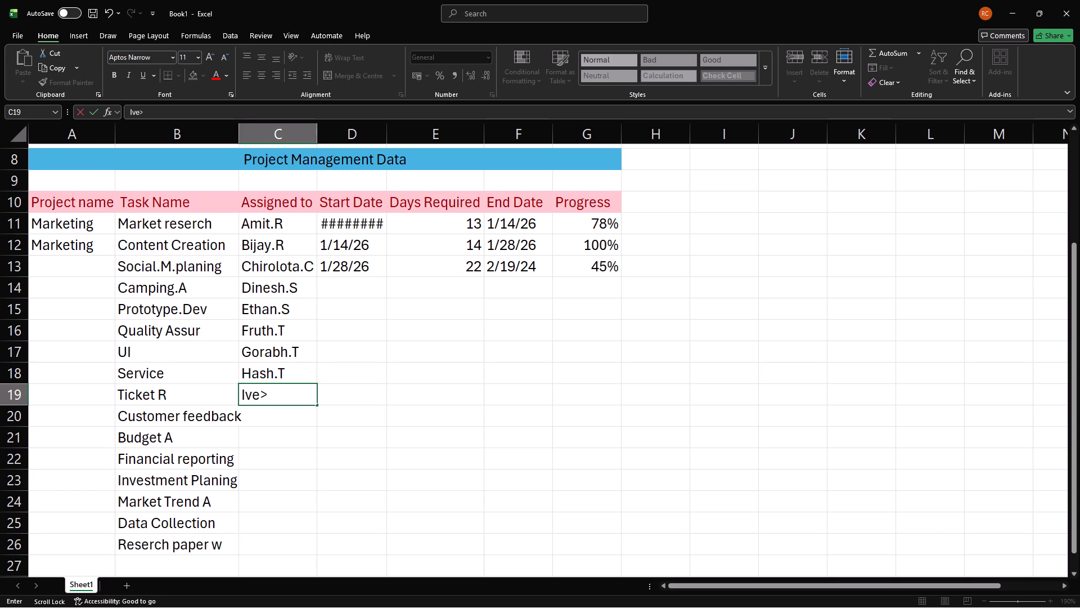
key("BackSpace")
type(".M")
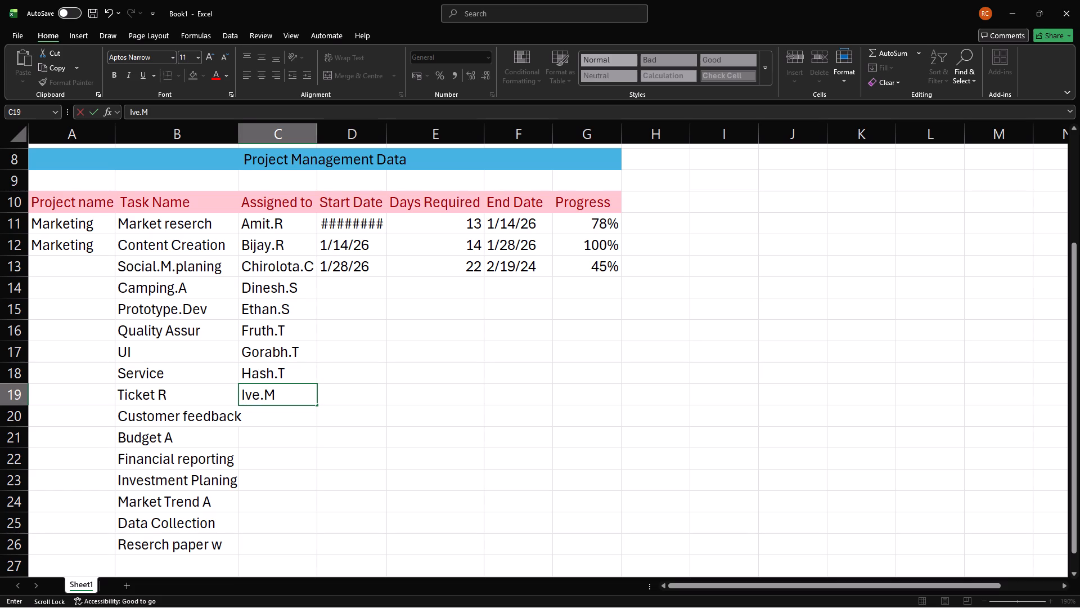
Widen the Task Name column B slightly so that Customer feedback fits within it.
left_click(268, 417)
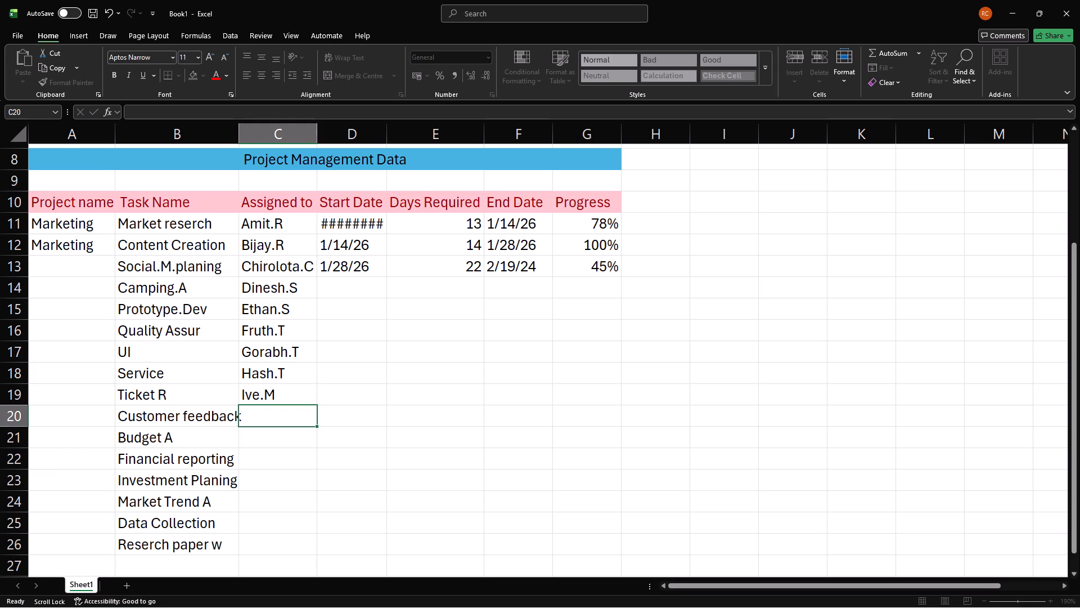
left_click(242, 165)
left_click_drag(239, 141, 245, 141)
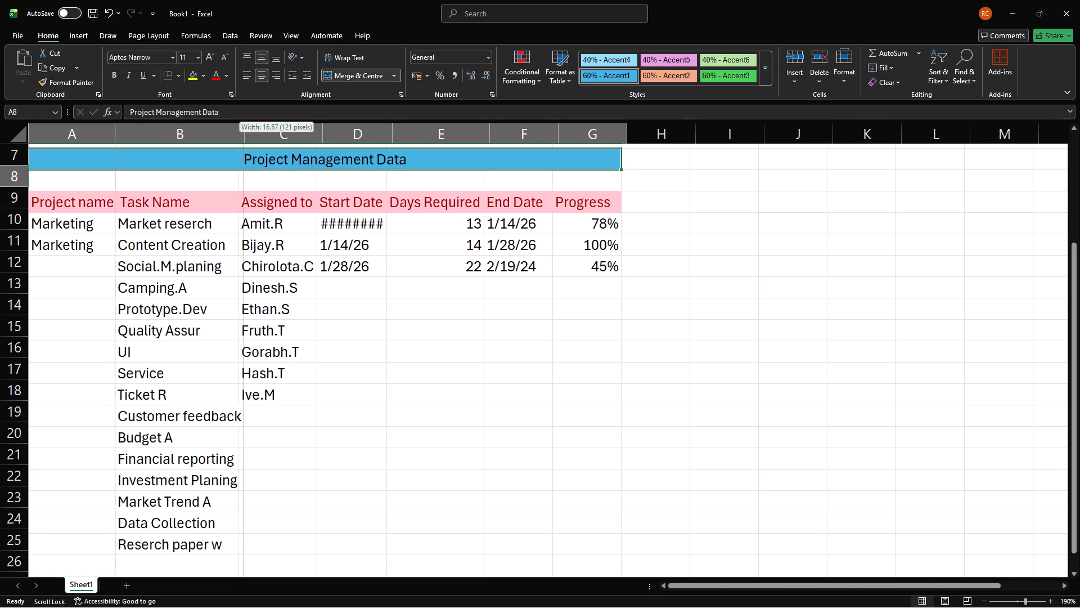
left_click_drag(245, 141, 246, 141)
left_click(269, 426)
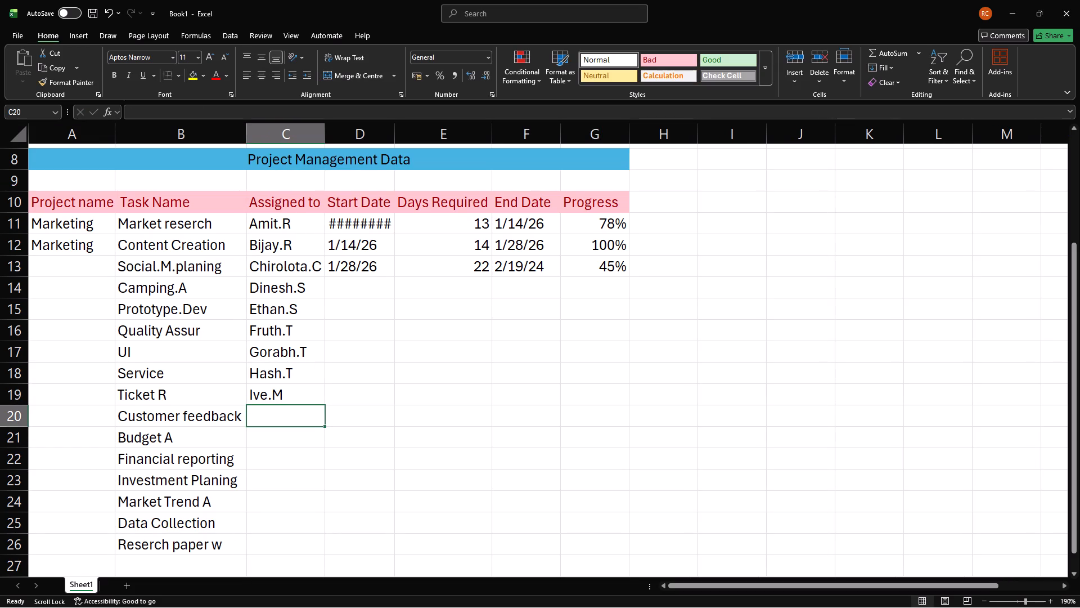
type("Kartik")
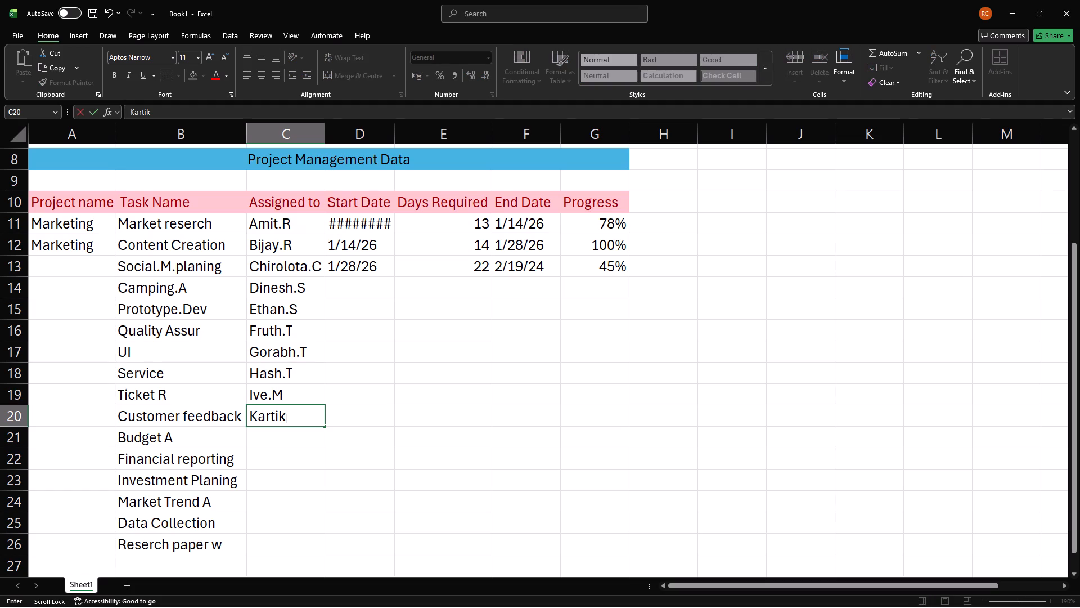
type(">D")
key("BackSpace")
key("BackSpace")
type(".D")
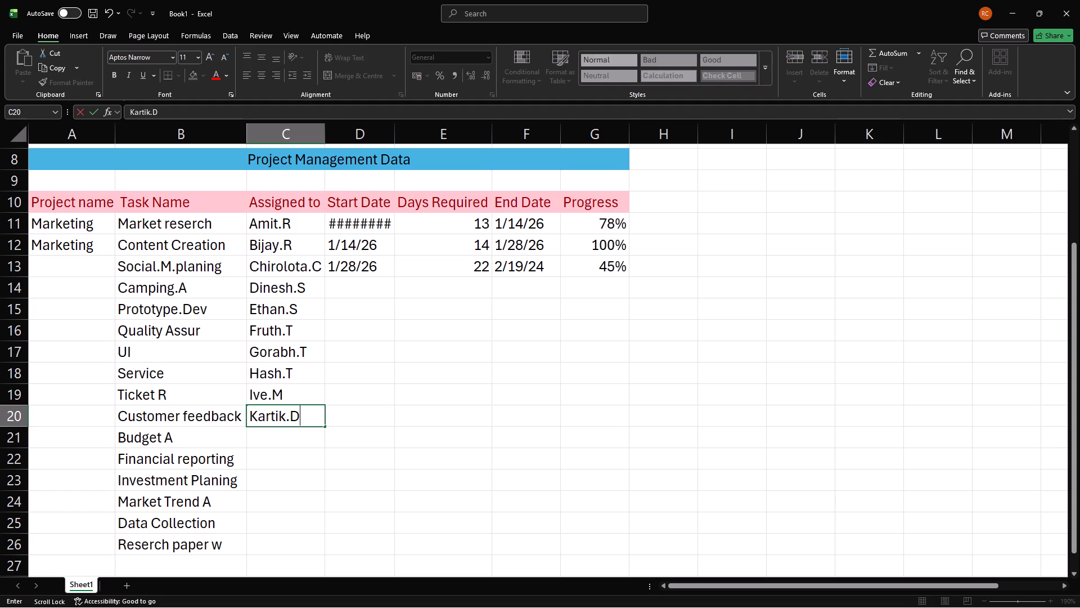
left_click(273, 442)
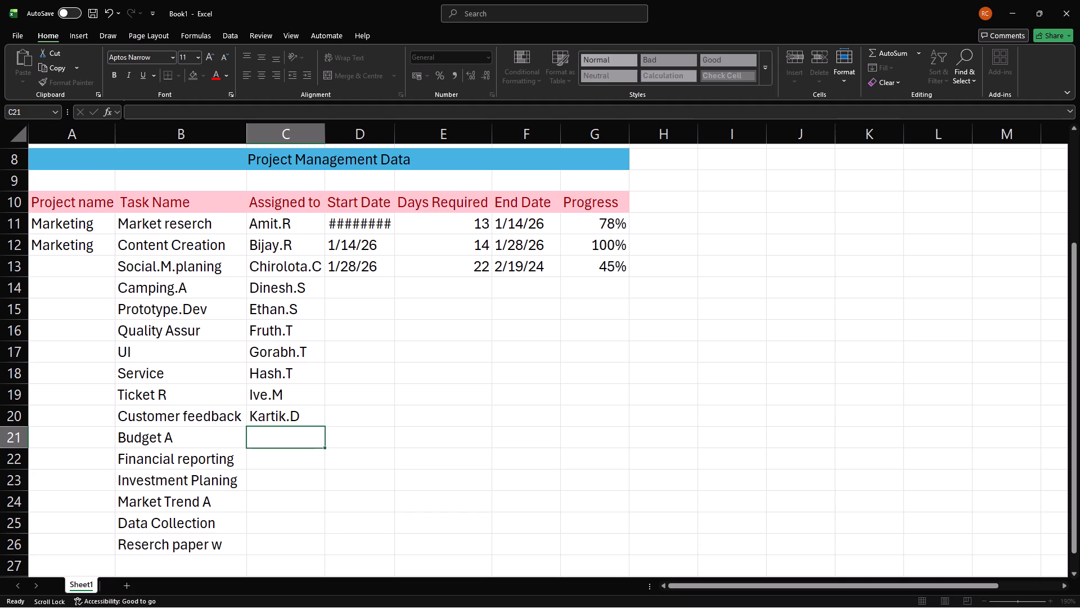
key("shift+m")
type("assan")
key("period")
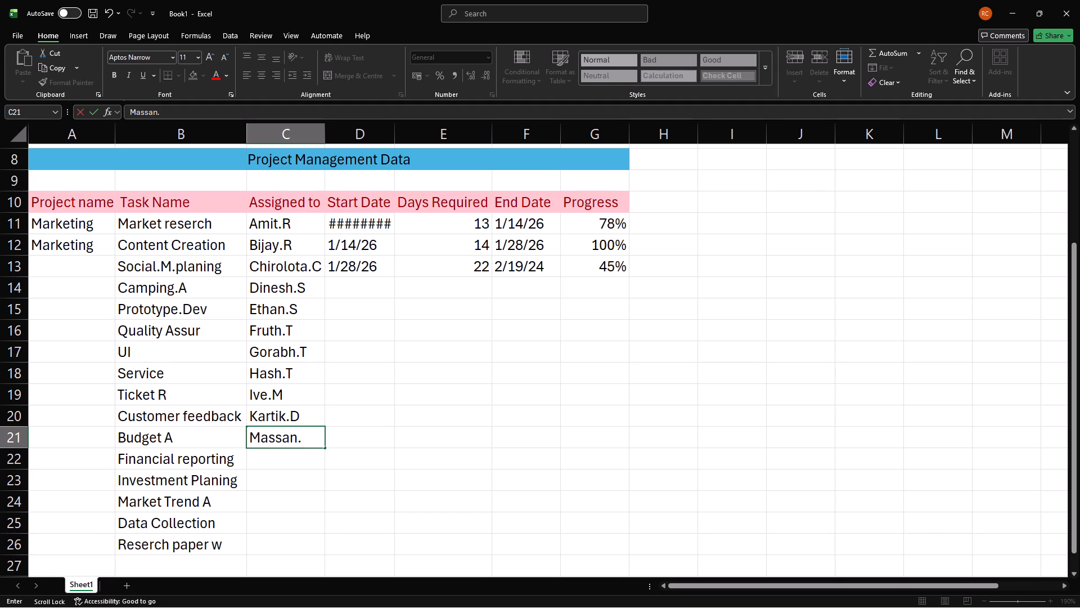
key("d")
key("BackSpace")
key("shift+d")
left_click(275, 464)
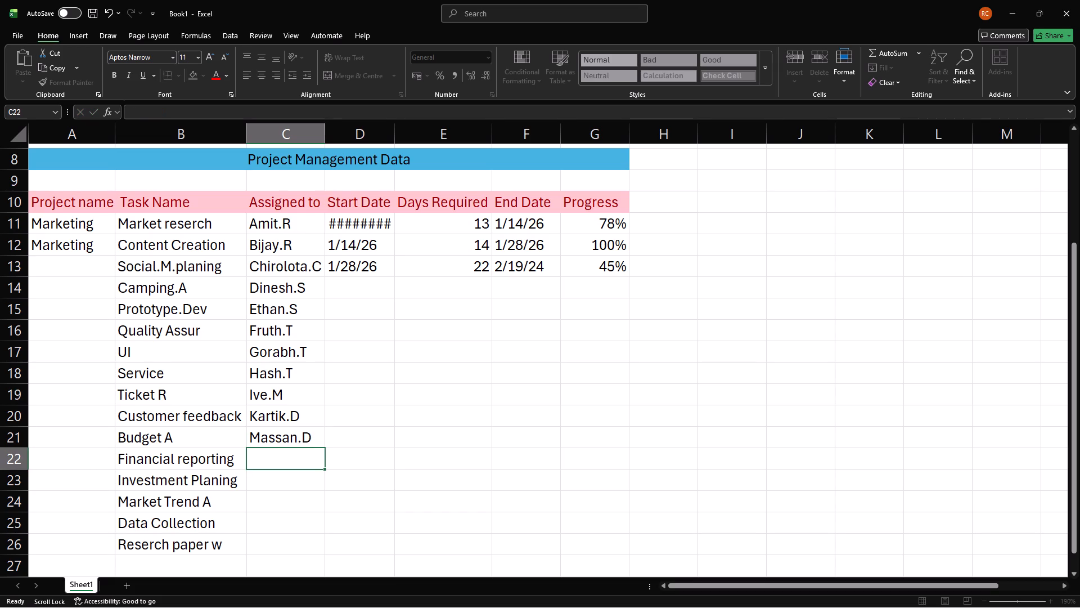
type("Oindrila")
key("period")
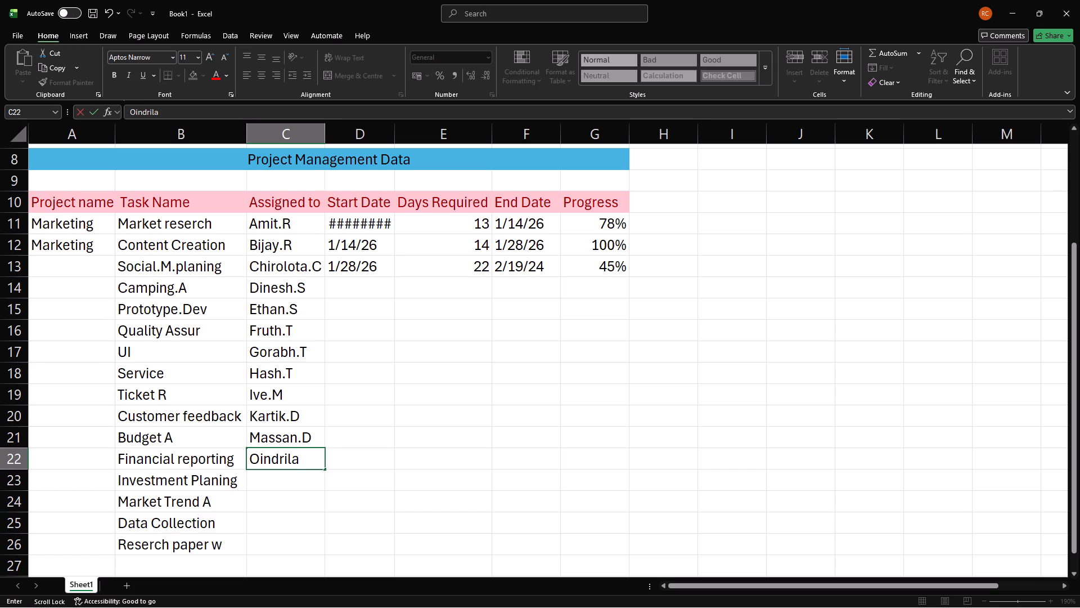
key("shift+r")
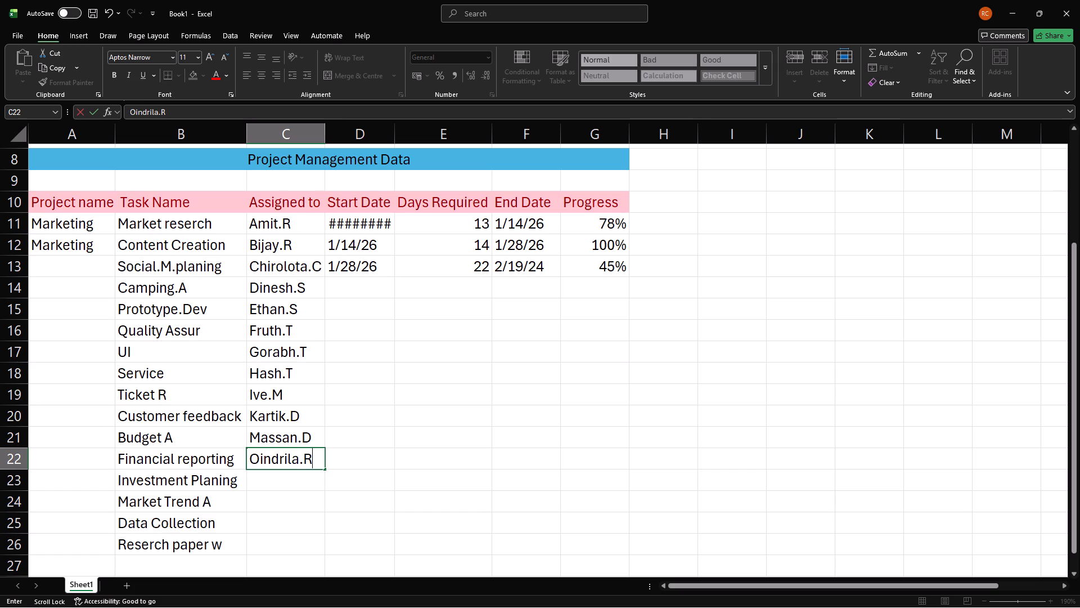
left_click(279, 484)
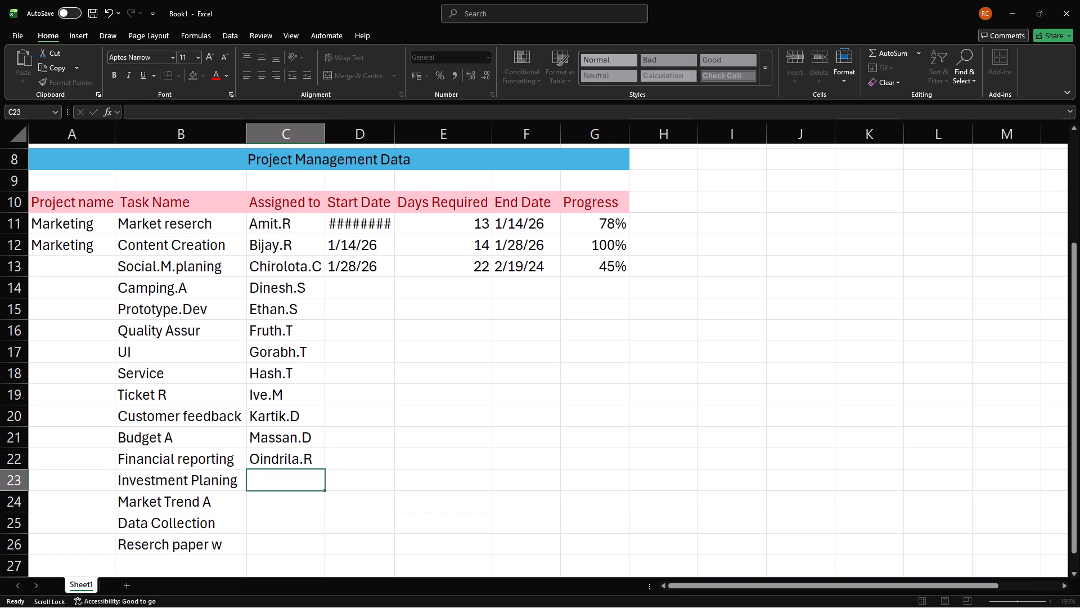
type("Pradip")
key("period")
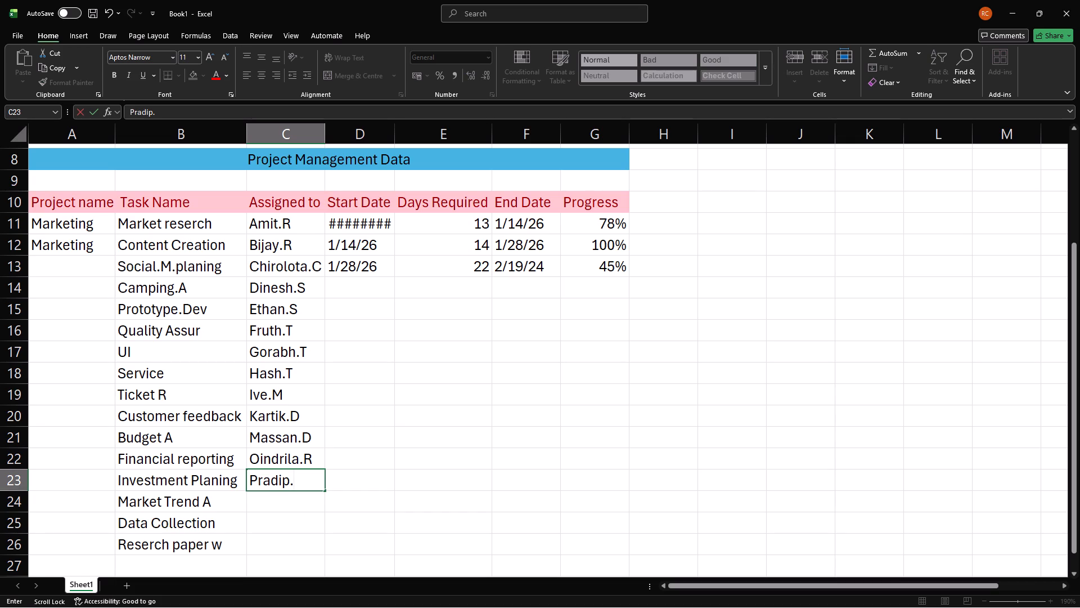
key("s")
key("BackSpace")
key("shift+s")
left_click(283, 500)
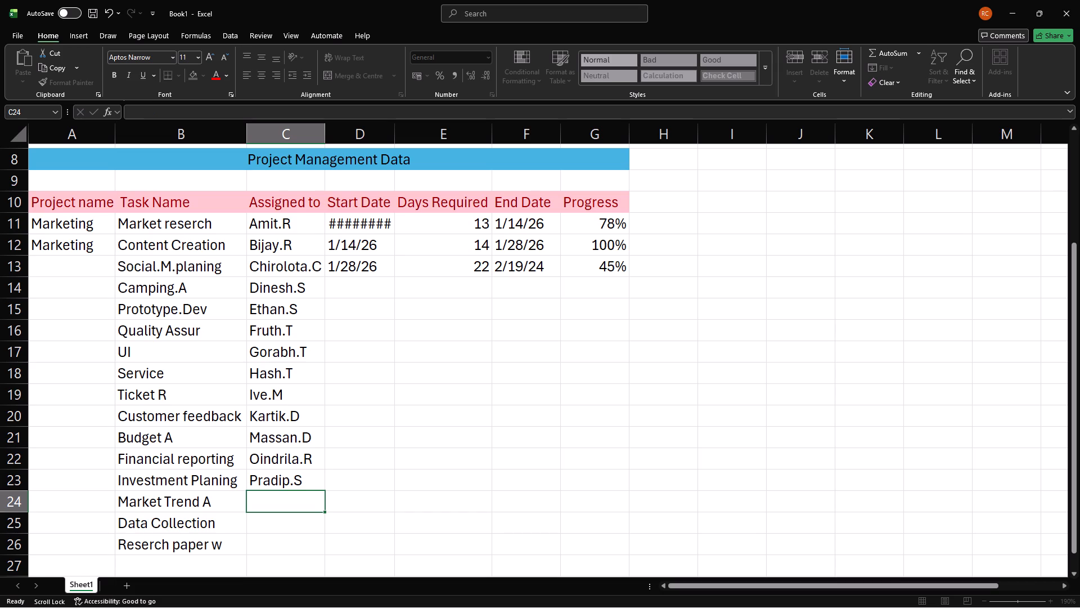
key("shift+r")
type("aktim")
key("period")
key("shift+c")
left_click(290, 521)
scroll(292, 518, "down", 1)
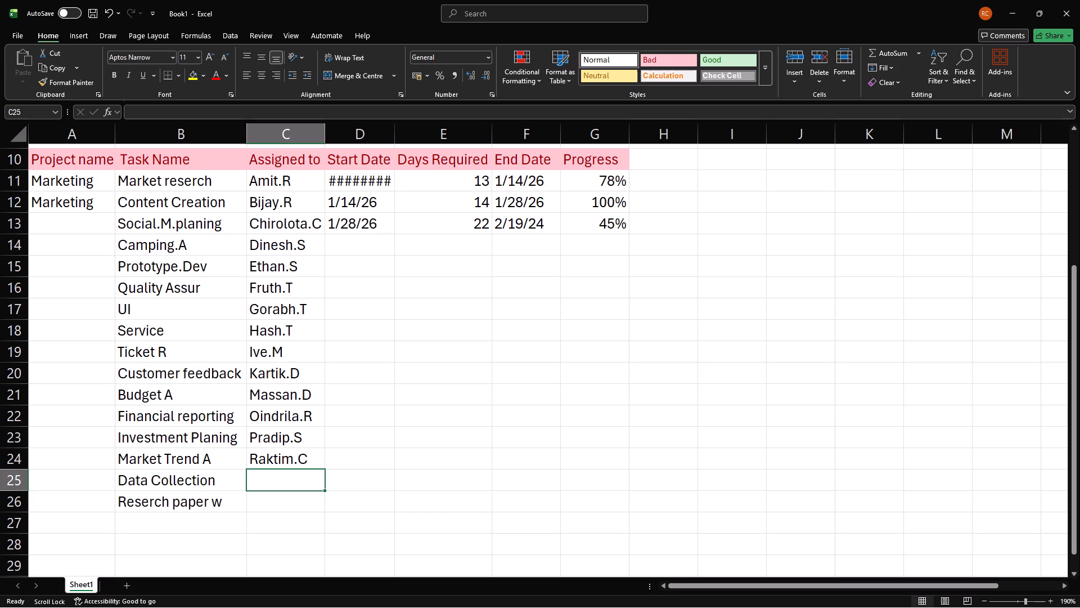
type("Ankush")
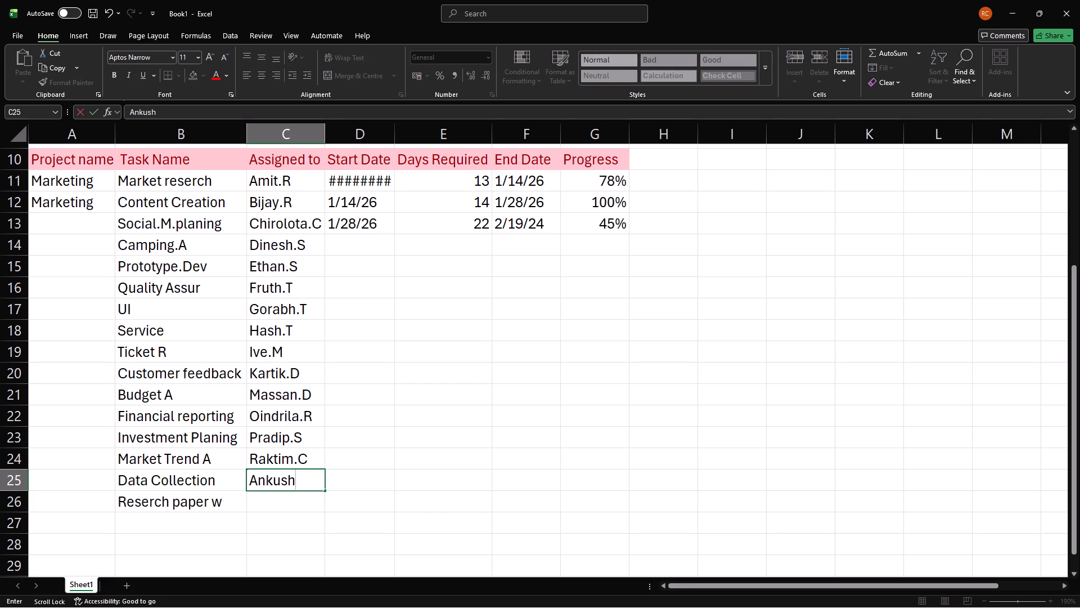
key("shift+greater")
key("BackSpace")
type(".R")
left_click(268, 502)
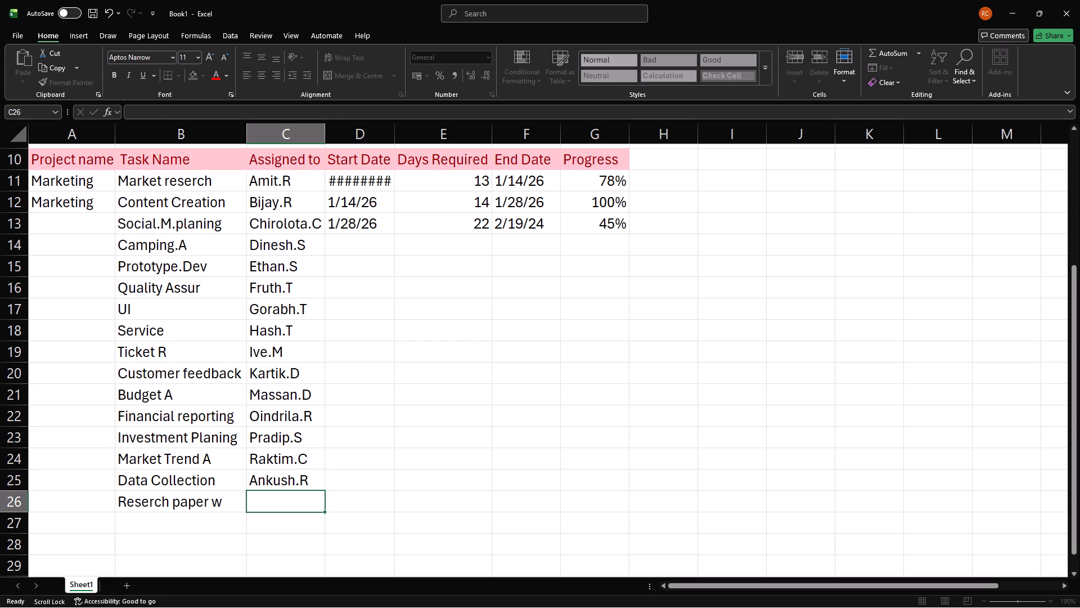
key("shift+s")
key("o")
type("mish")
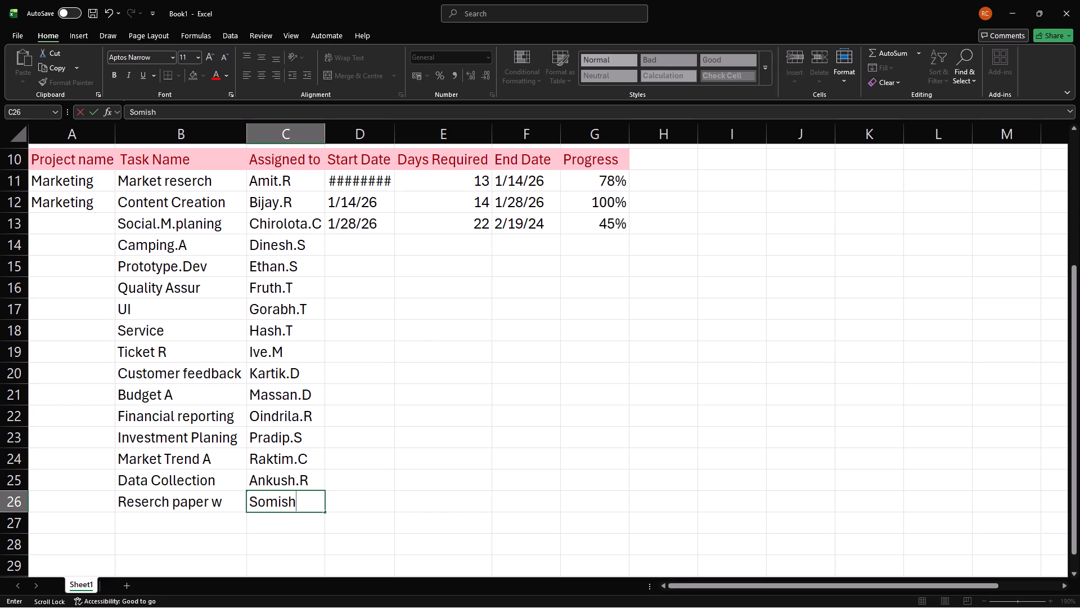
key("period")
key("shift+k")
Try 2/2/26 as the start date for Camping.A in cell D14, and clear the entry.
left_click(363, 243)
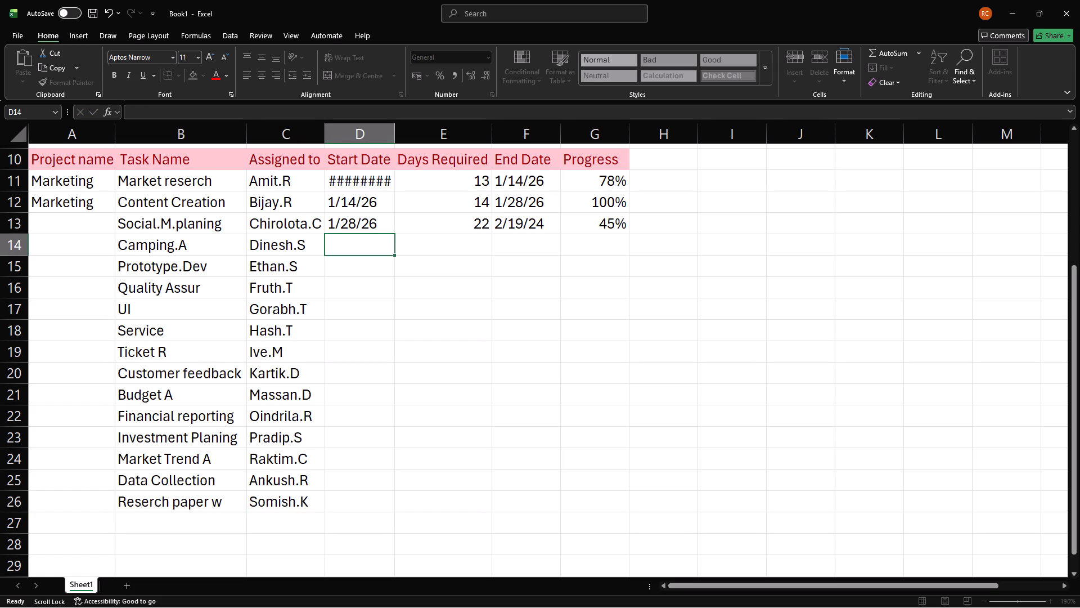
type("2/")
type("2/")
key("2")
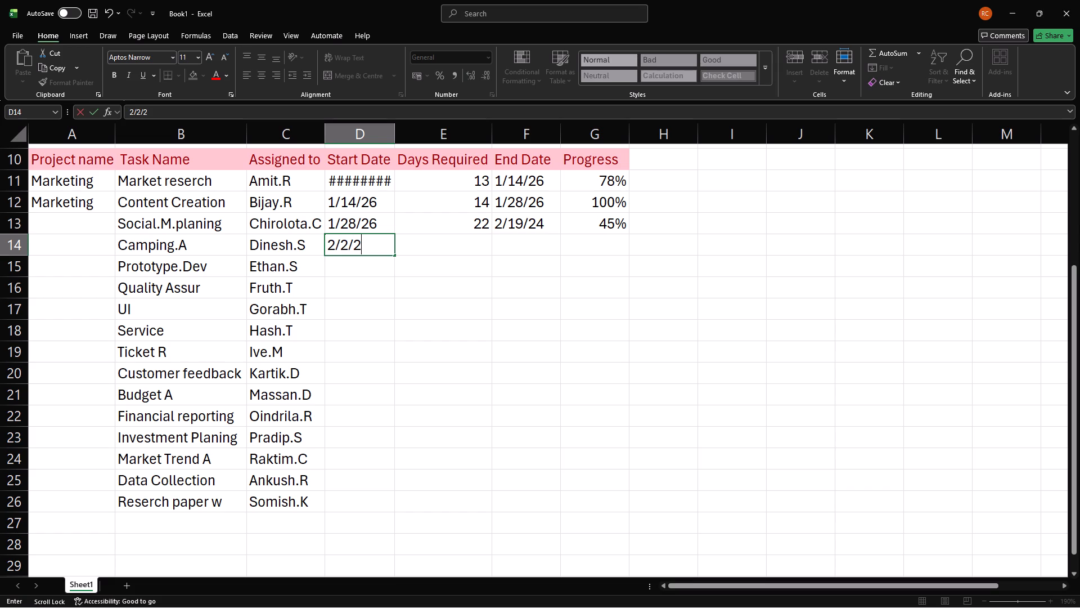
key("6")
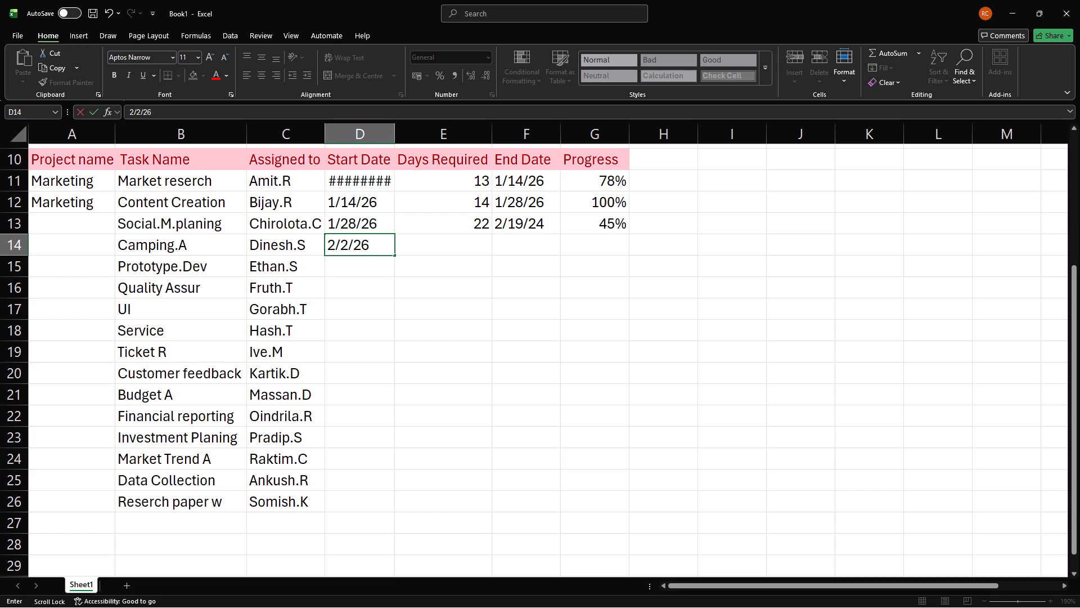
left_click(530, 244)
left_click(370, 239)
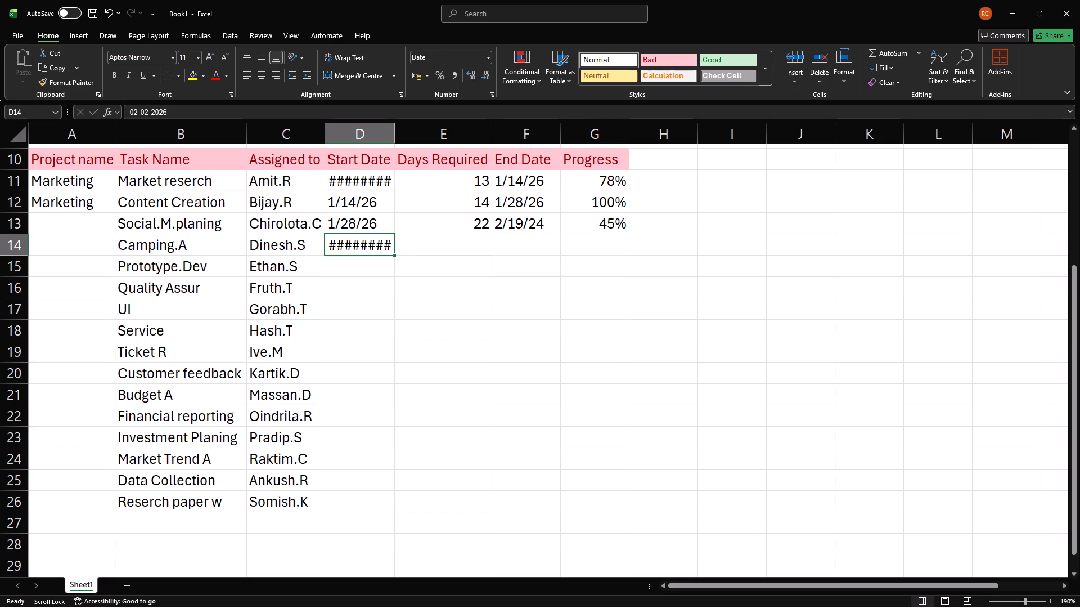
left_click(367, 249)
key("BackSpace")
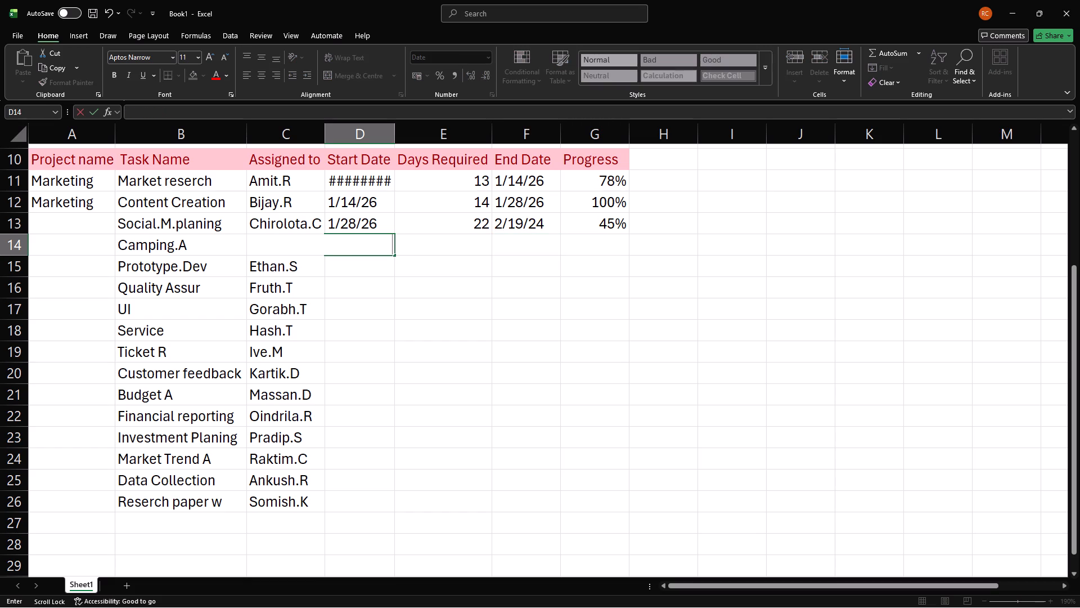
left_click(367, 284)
Fill the Start Date column as a series from 1/28/26 in D13 down to 1/28/39 in D26.
left_click(368, 231)
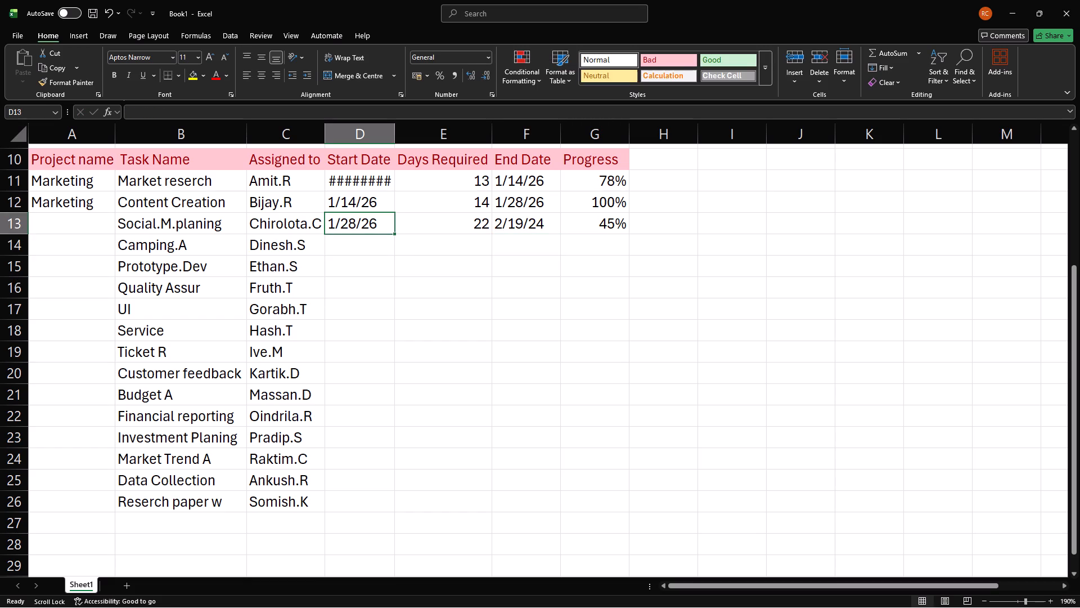
left_click_drag(393, 234, 377, 507)
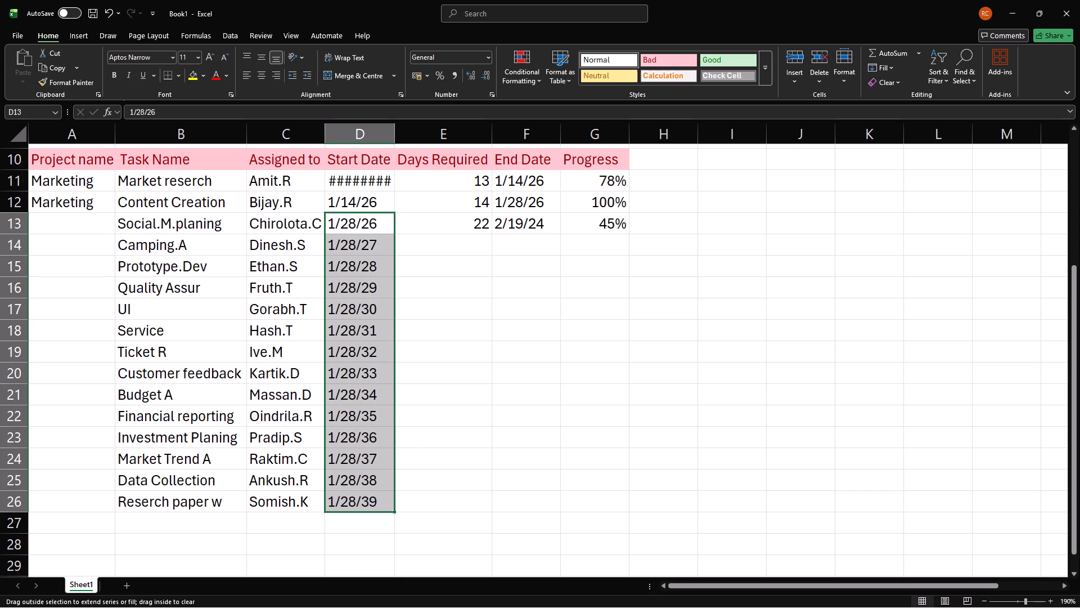
left_click(414, 468)
Copy the Days Required value 22 from cell E13 down through E26.
left_click(485, 227)
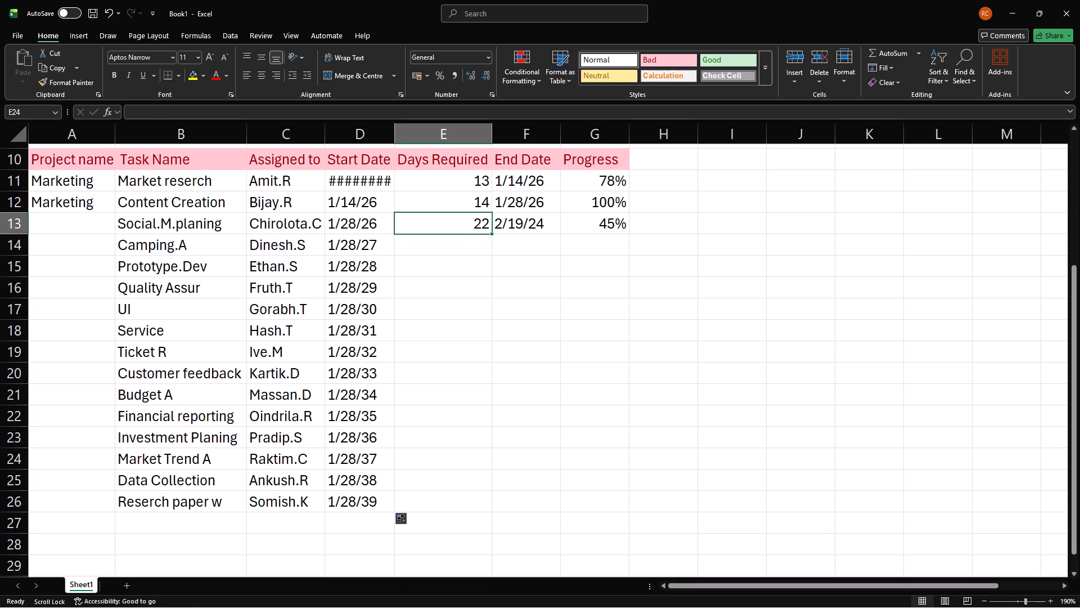
left_click_drag(493, 232, 478, 505)
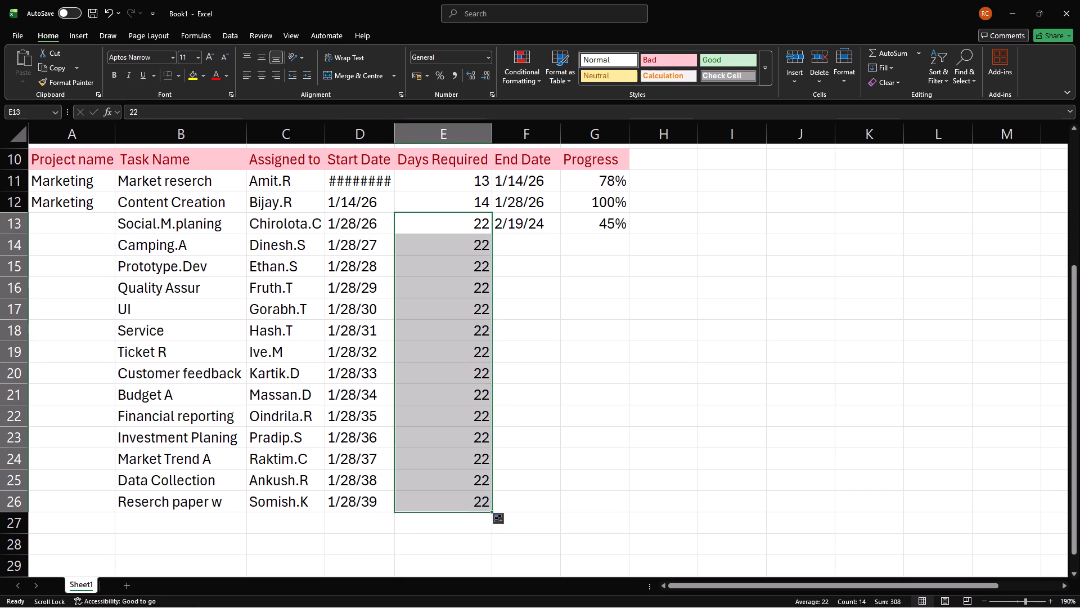
Fill the End Date column as a series from 2/19/24 in F13 down to 2/19/37 in F26.
left_click(548, 225)
left_click_drag(560, 233, 542, 440)
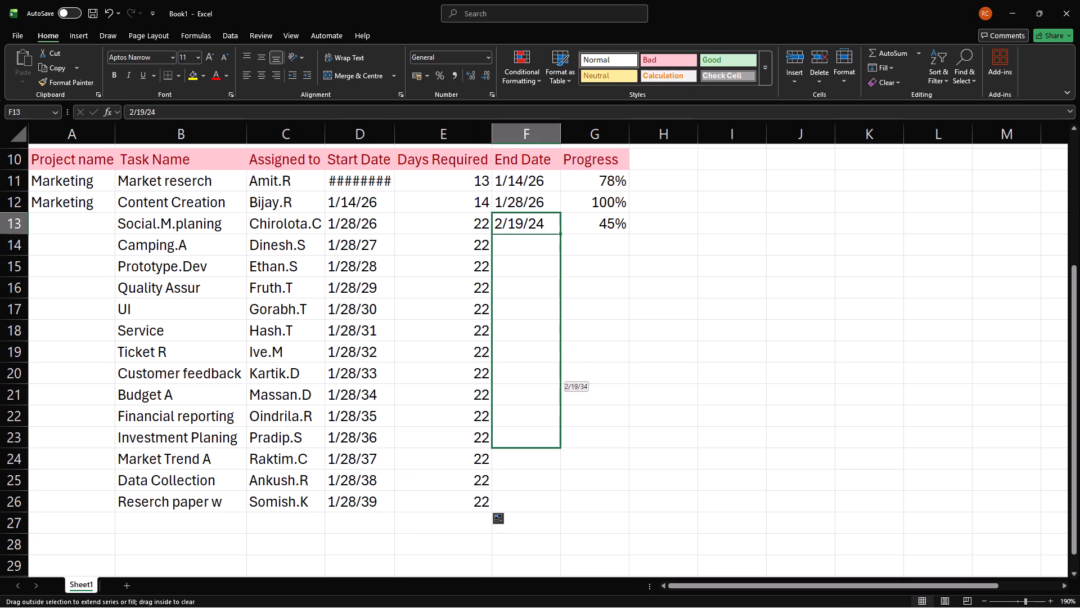
left_click_drag(542, 440, 541, 508)
Copy the Progress value 45% from cell G13 down through G26.
left_click(601, 216)
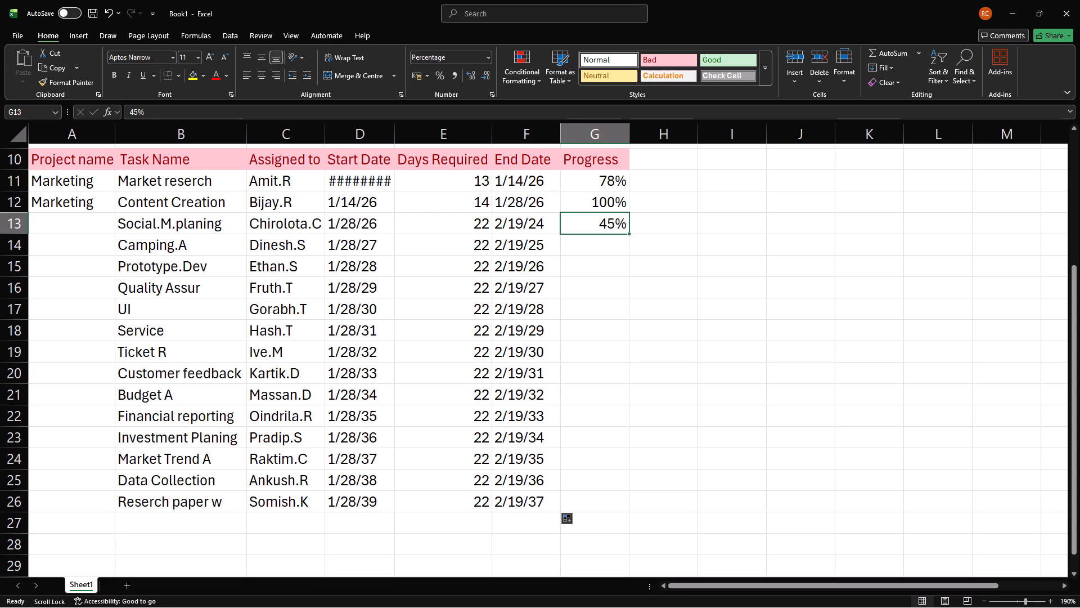
left_click_drag(628, 233, 622, 506)
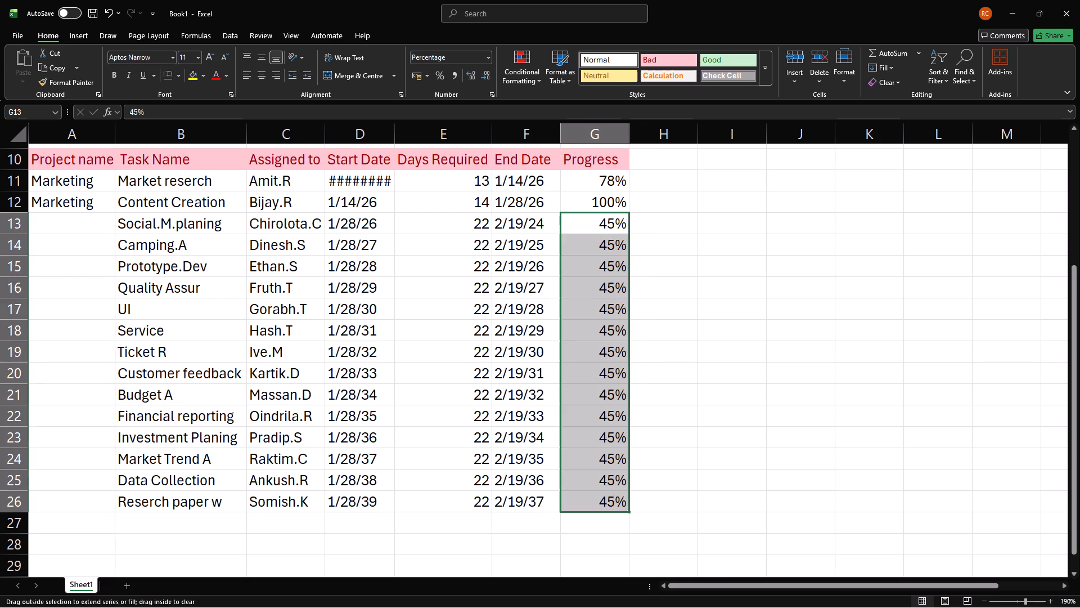
left_click(656, 416)
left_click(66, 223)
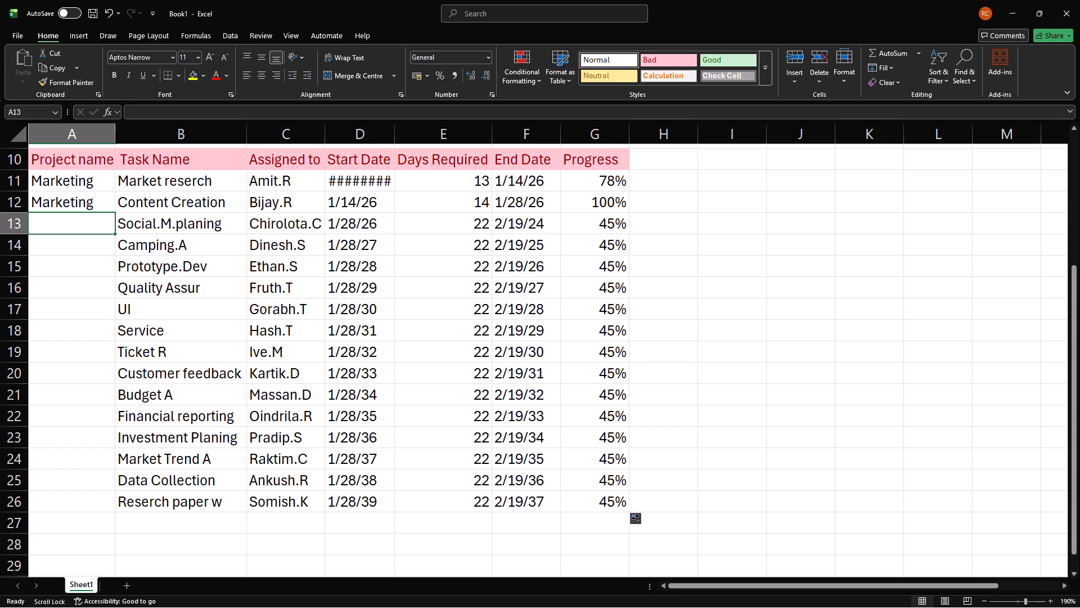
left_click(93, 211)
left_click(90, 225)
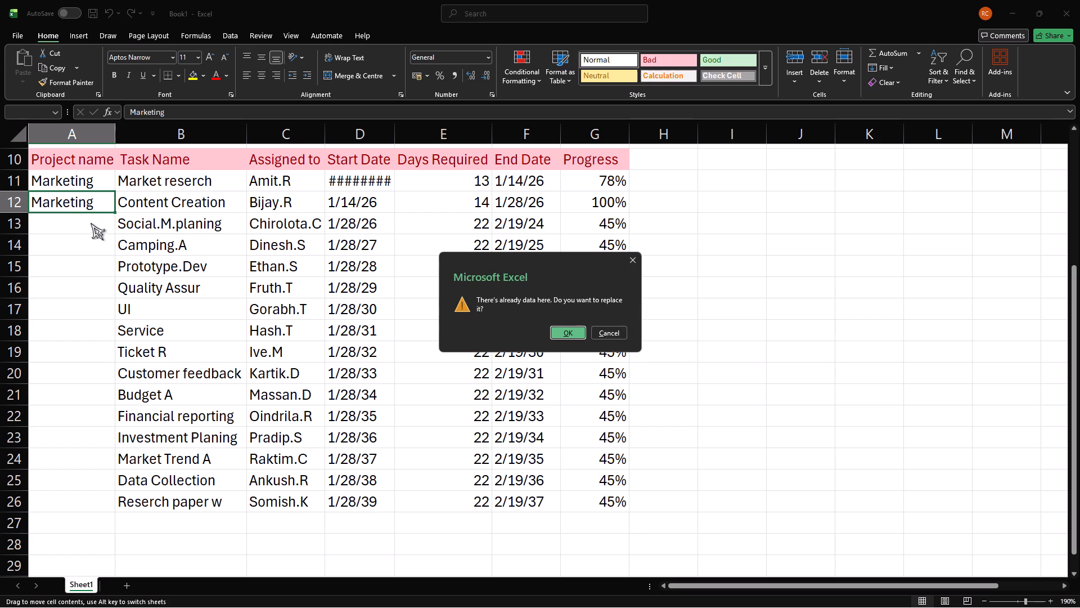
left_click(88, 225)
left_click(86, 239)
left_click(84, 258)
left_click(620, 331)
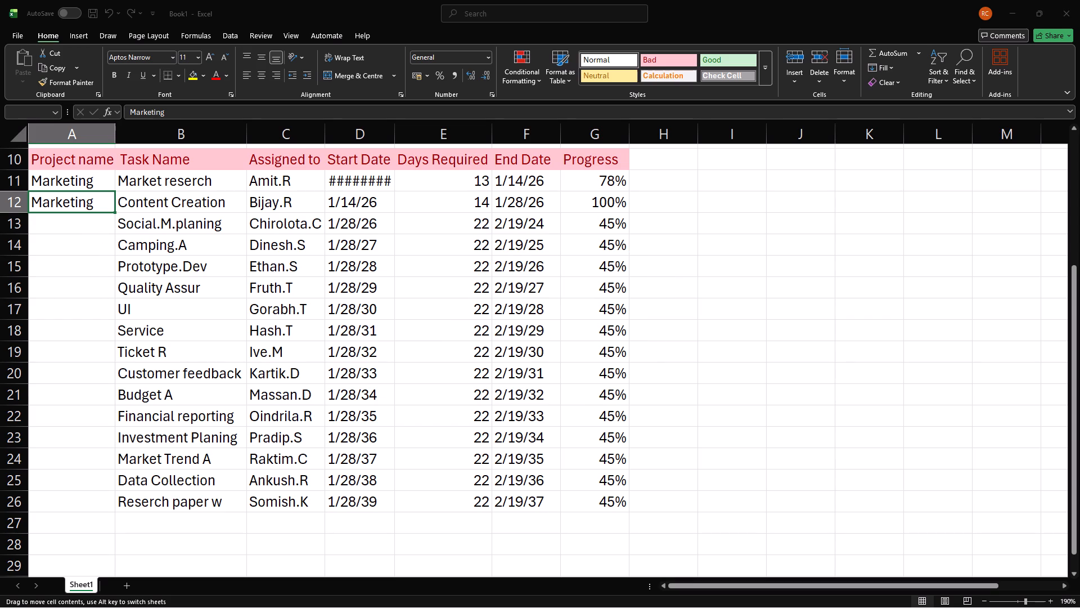
Copy the project name Marketing from cell A12 down through A14.
left_click(98, 213)
left_click(101, 207)
left_click_drag(115, 212, 114, 218)
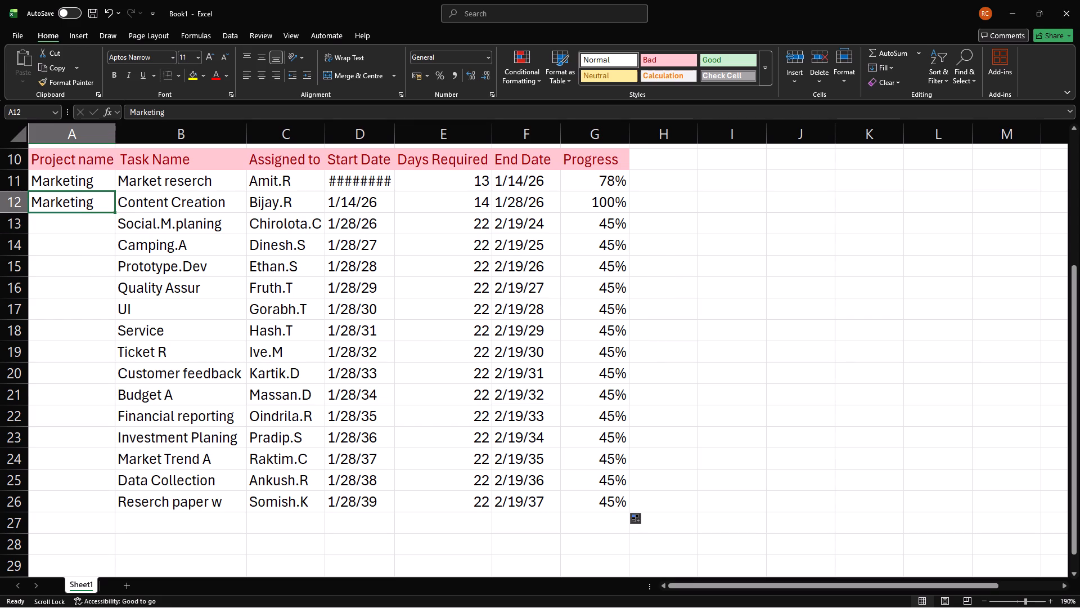
left_click_drag(114, 218, 116, 245)
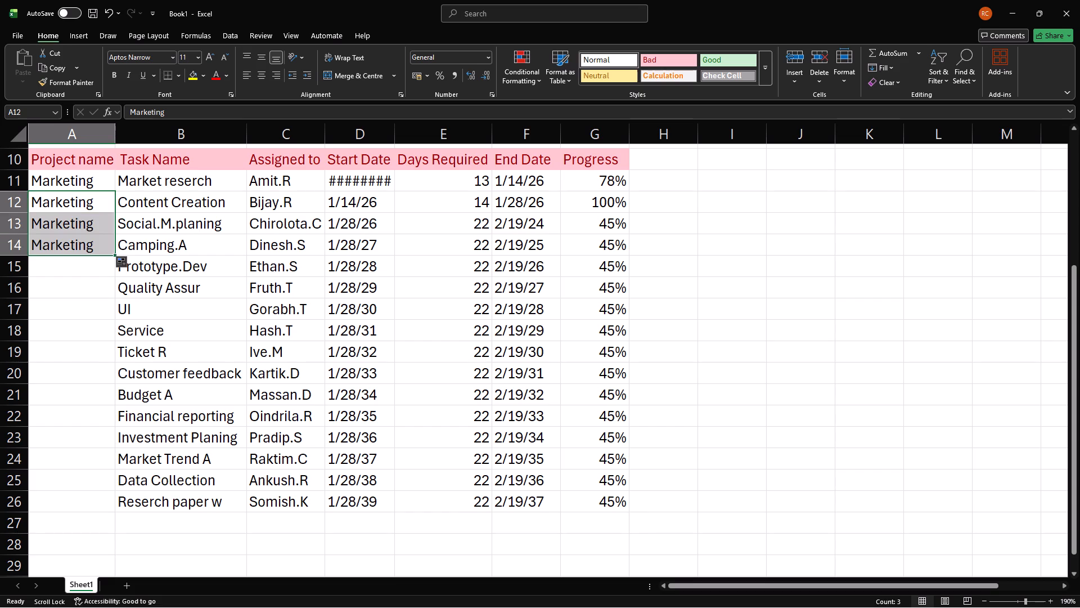
Enter the project name Product Dev in cell A15 and copy it down through A19.
left_click(91, 272)
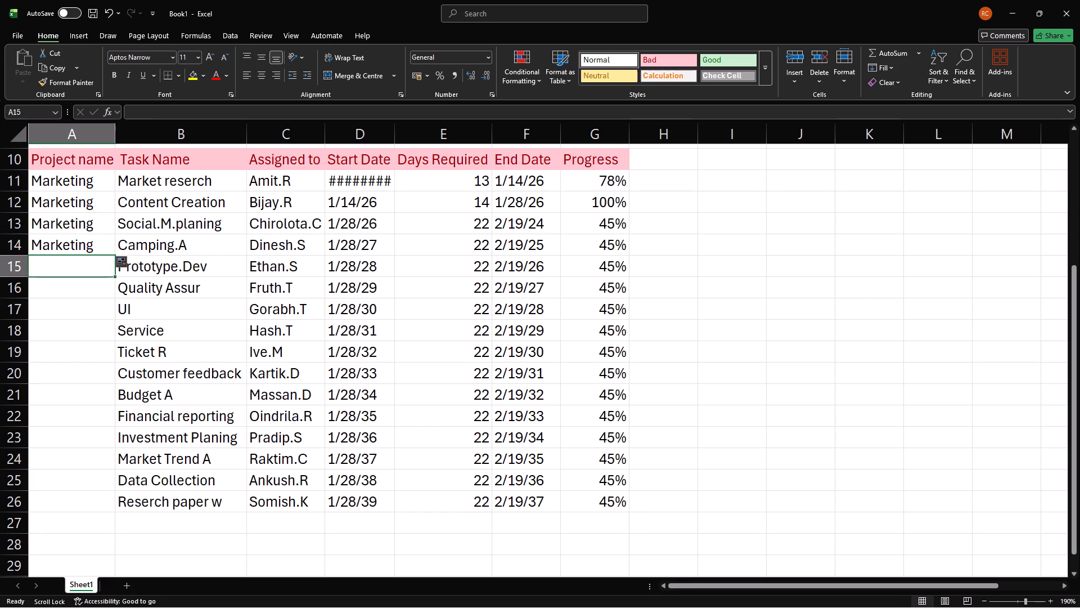
type("Product")
key("space")
key("shift+d")
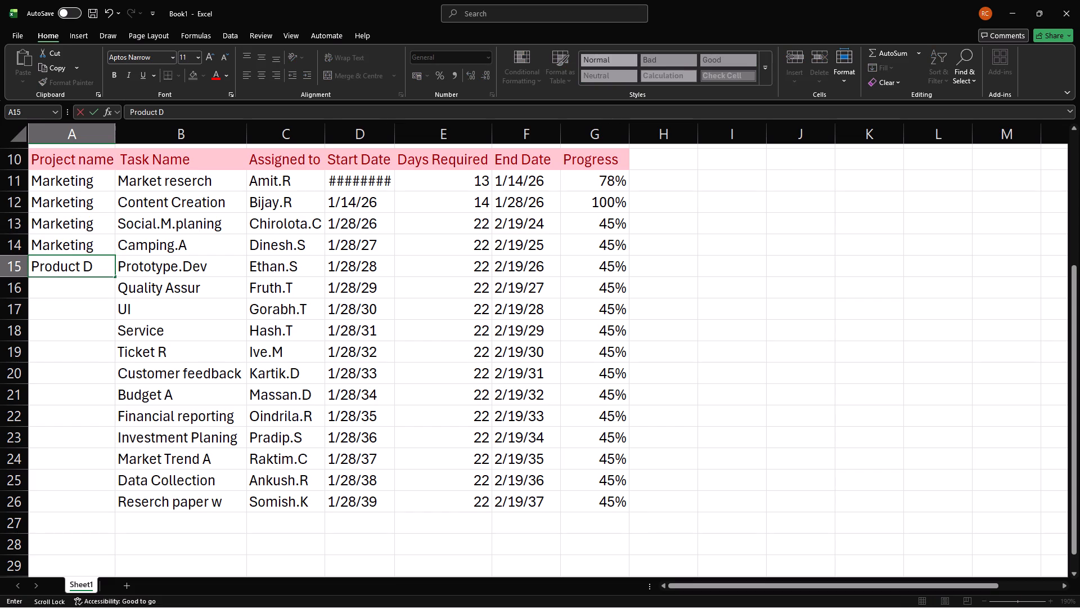
type("ev")
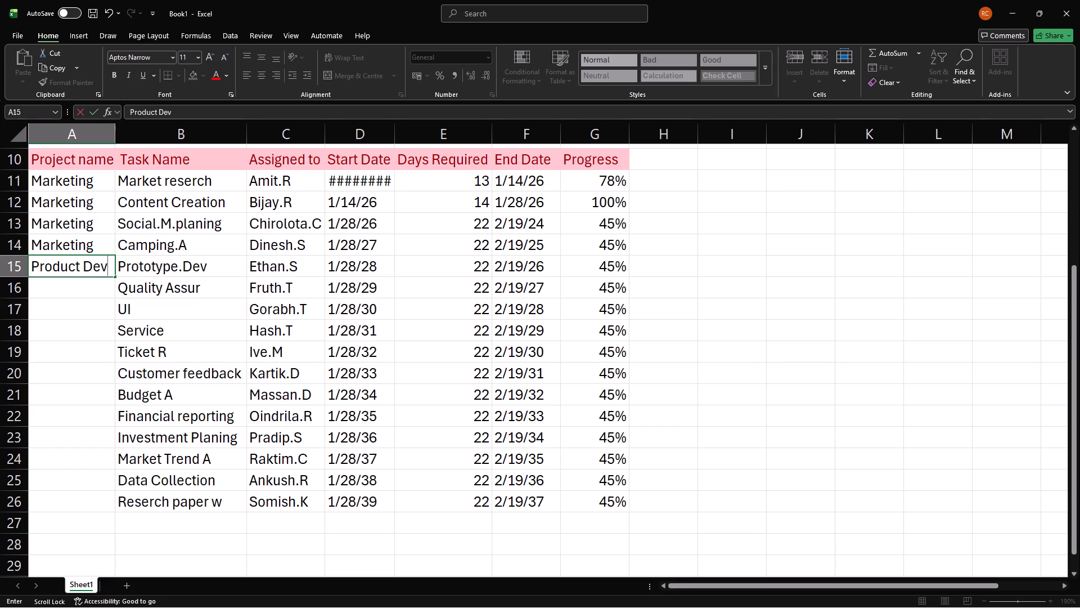
left_click(113, 274)
left_click_drag(115, 275, 118, 343)
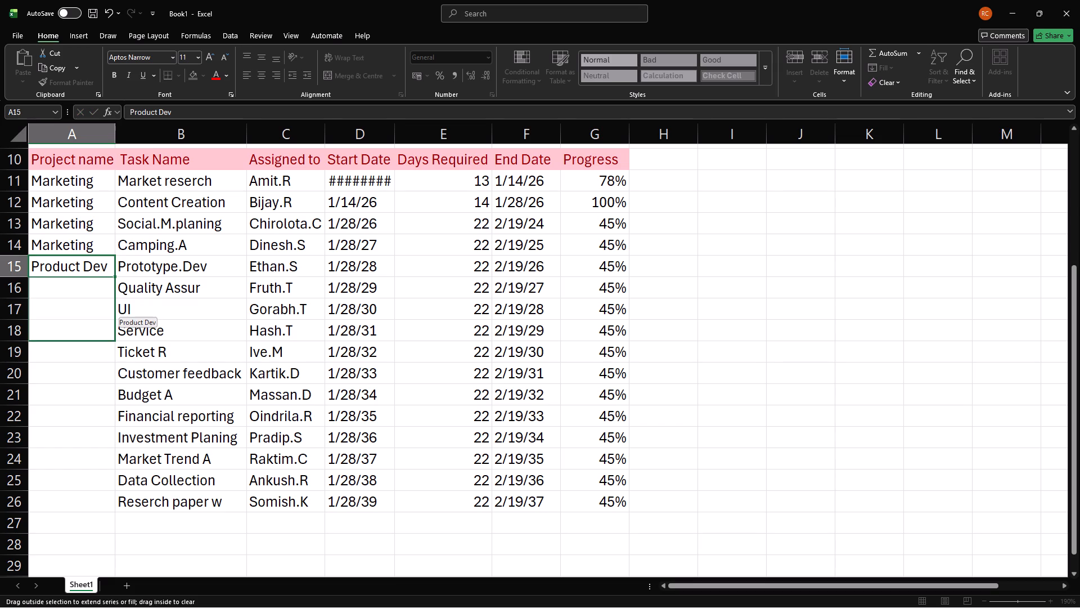
left_click_drag(118, 343, 120, 362)
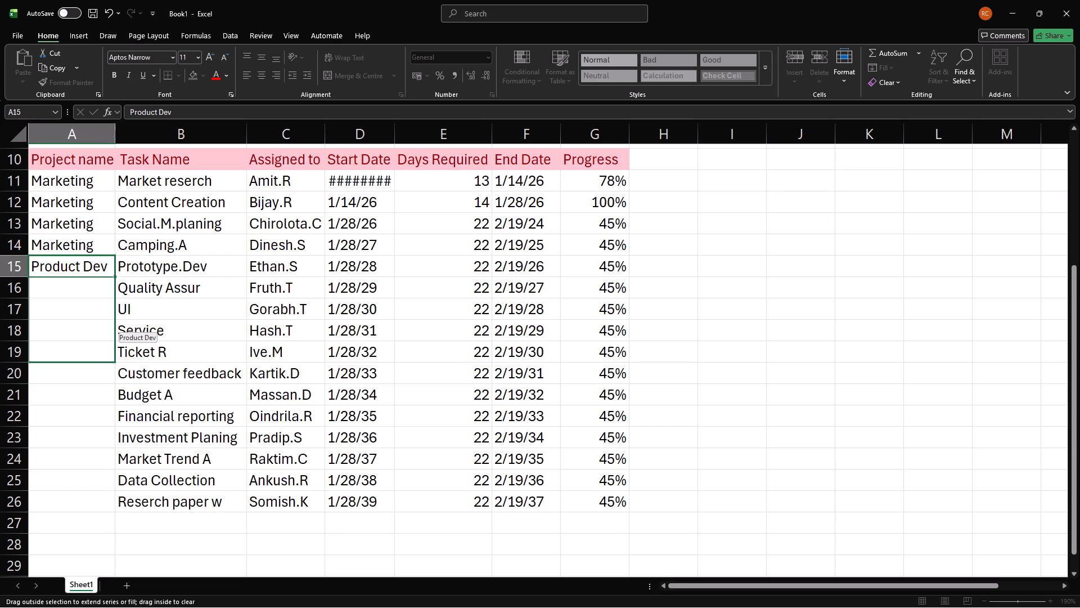
left_click_drag(120, 362, 120, 361)
Enter the project name Reserch in cell A20 and copy it down through A24.
left_click(87, 370)
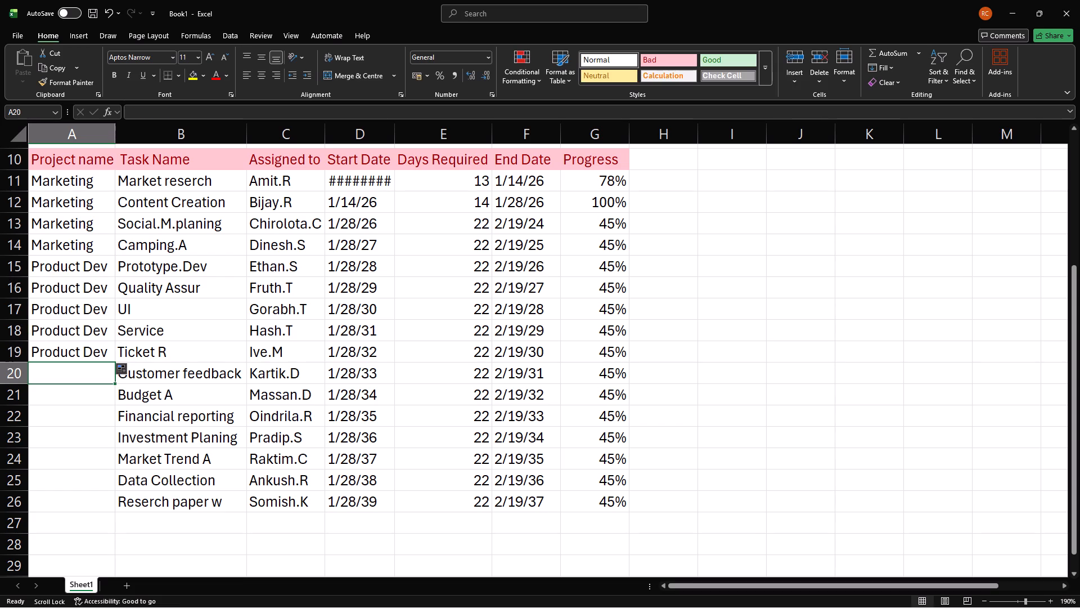
type("Reserch")
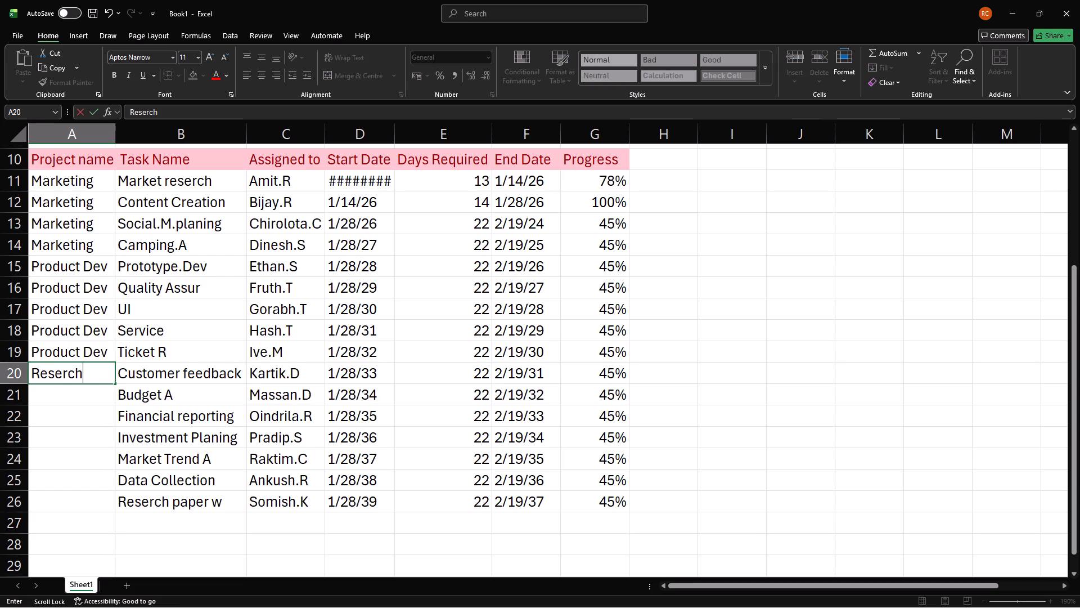
left_click_drag(114, 383, 120, 422)
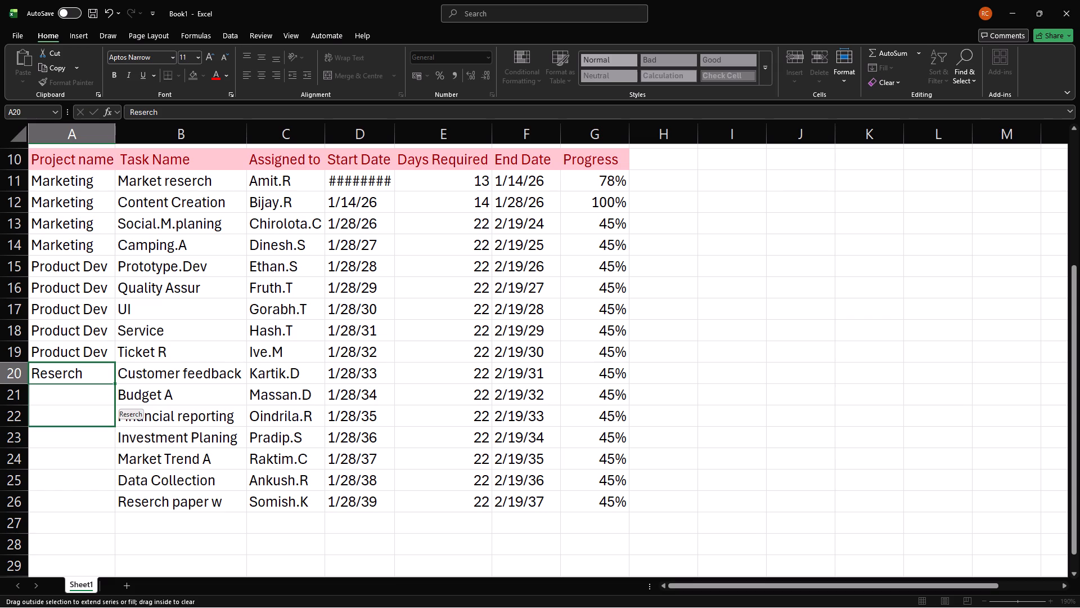
left_click_drag(120, 422, 121, 445)
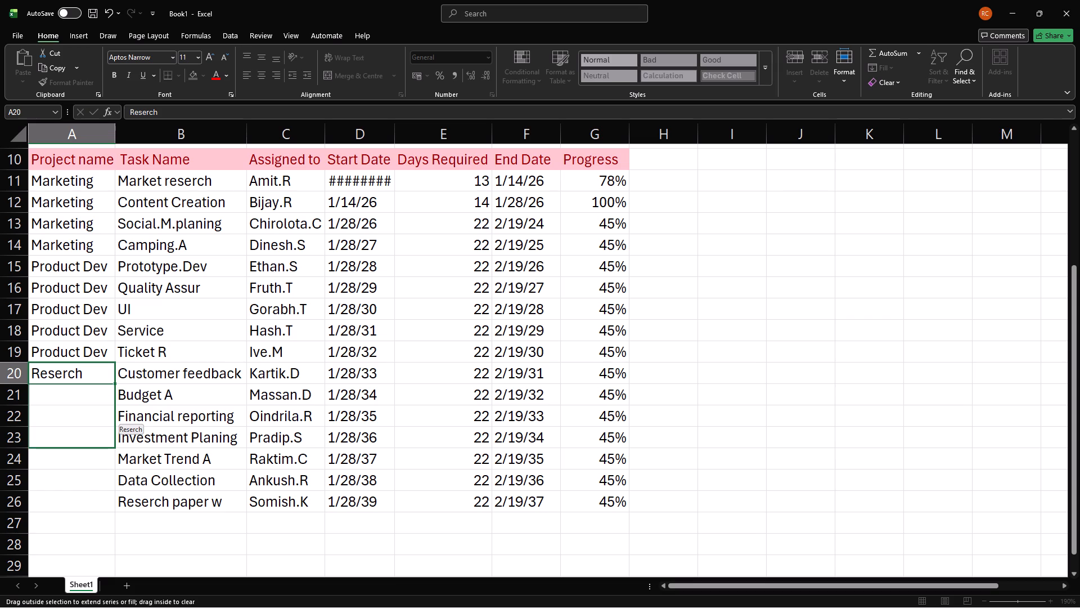
left_click_drag(121, 445, 123, 469)
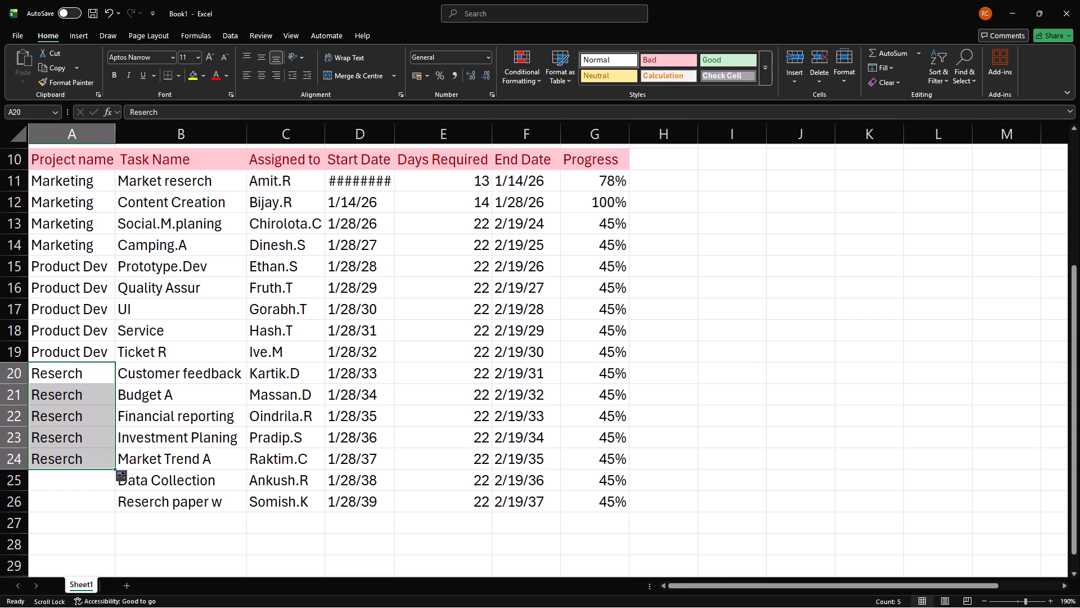
Enter the project name Financial in cell A25 and copy it down to A26.
left_click(88, 481)
type("Finan")
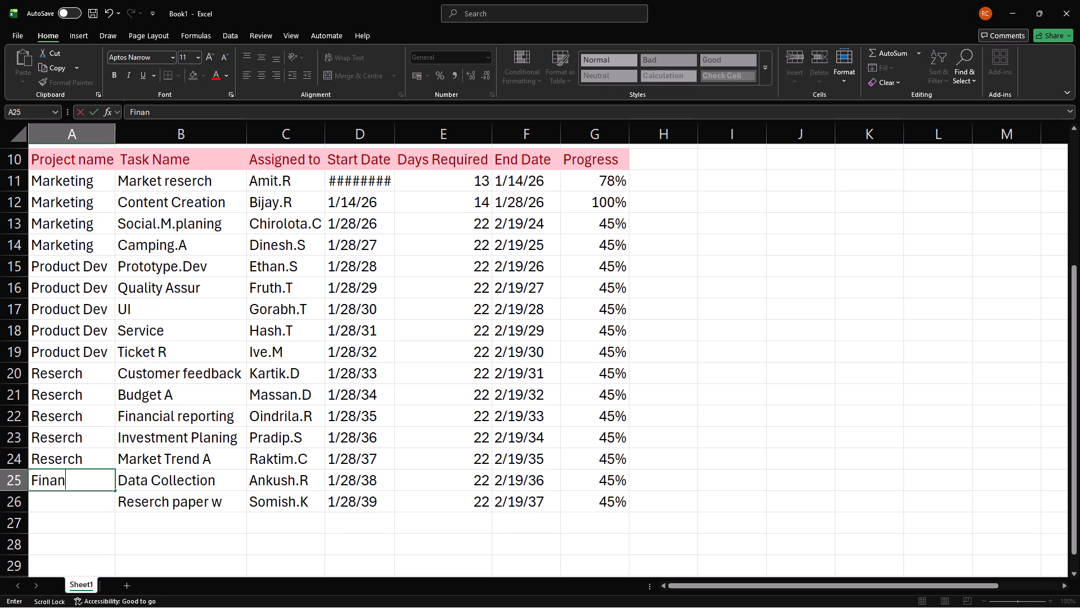
type("cial")
left_click(100, 482)
left_click_drag(113, 490, 113, 506)
Review the whole project table, from the Project Management Data title down to the last task row.
scroll(175, 465, "up", 5)
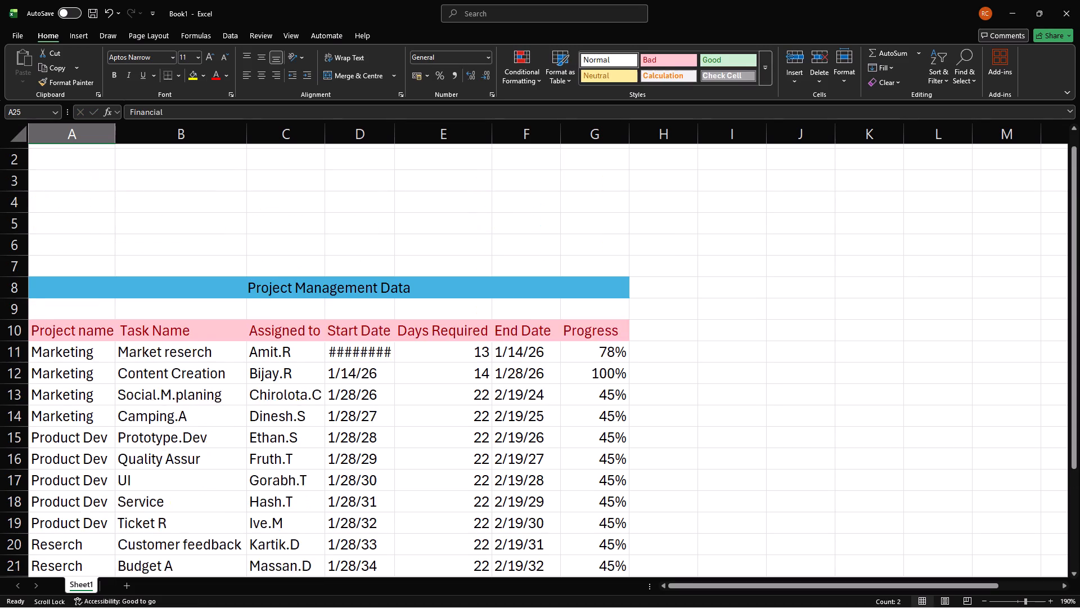
scroll(175, 466, "down", 4)
scroll(174, 466, "up", 1)
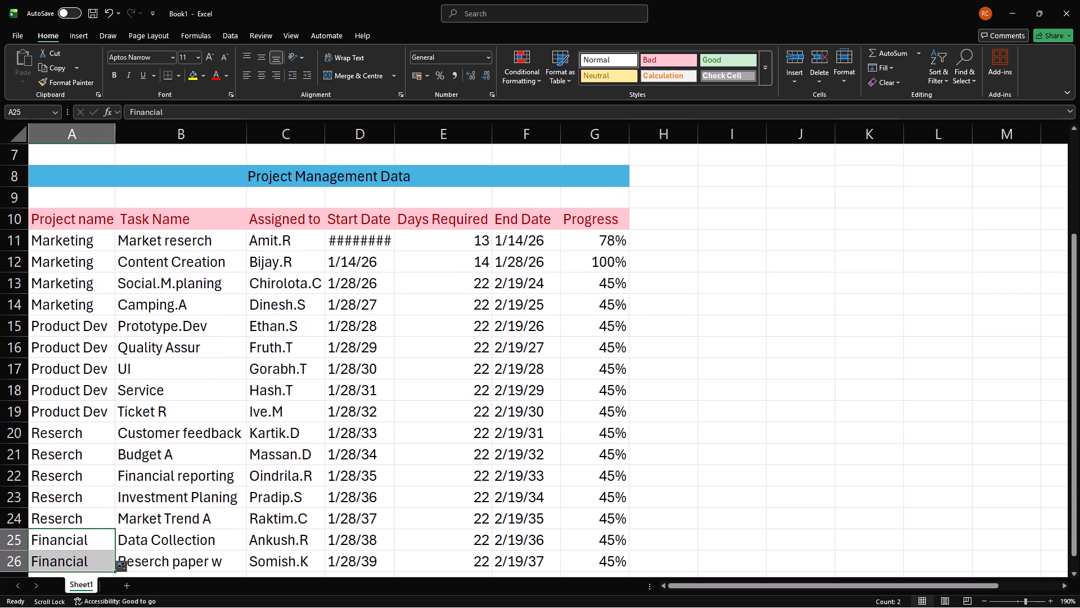
scroll(179, 459, "down", 2, "shift")
scroll(210, 427, "down", 1, "shift")
scroll(211, 426, "down", 3, "ctrl")
scroll(211, 426, "down", 2)
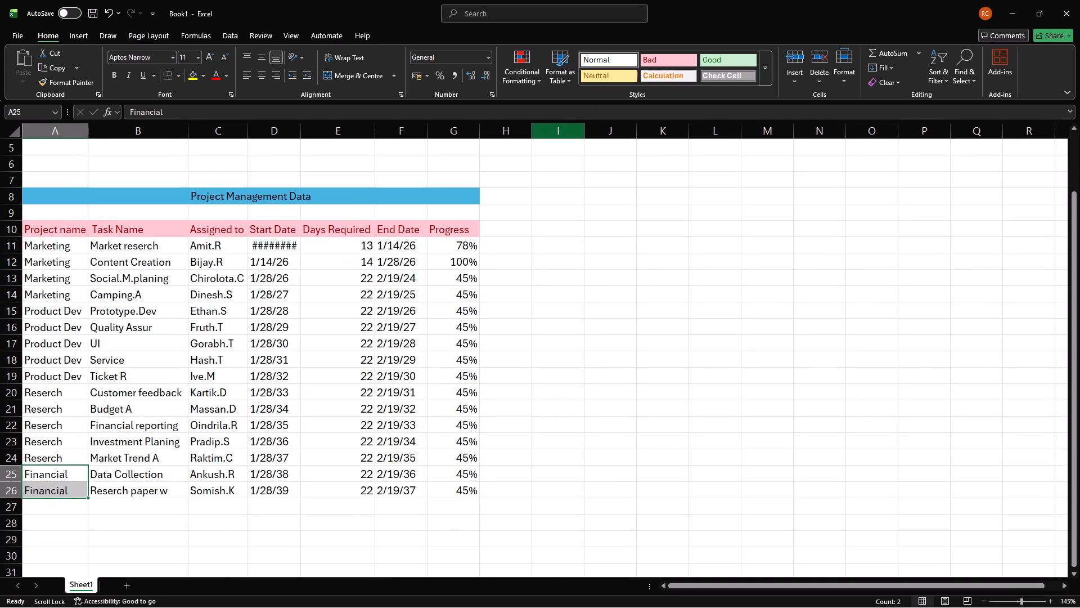
Apply the 60% - Accent2 cell style to the project names in A11:A26.
left_click(73, 250)
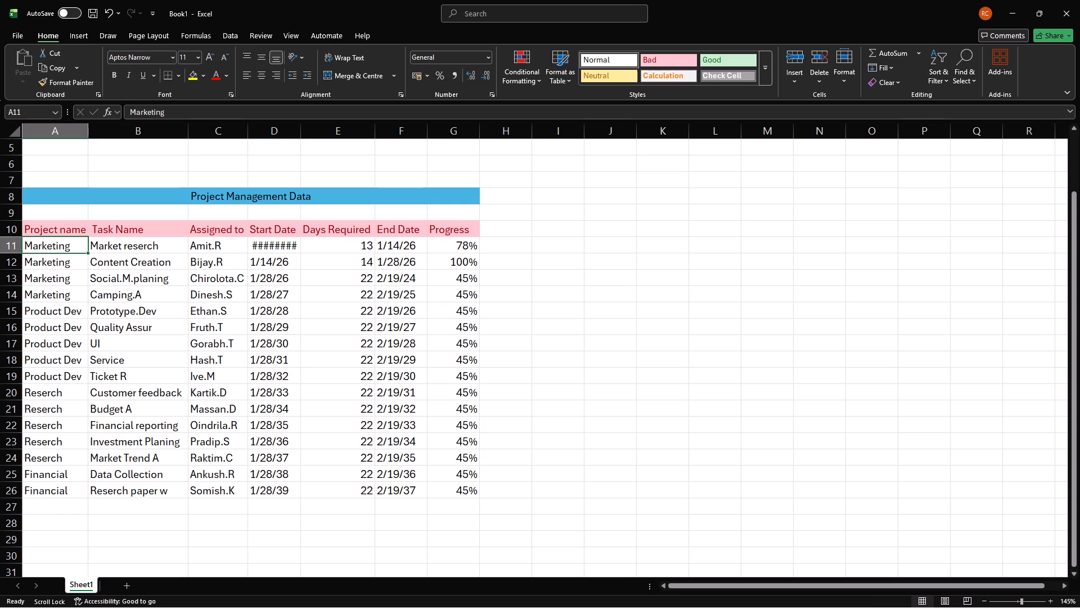
left_click(74, 249)
left_click_drag(74, 249, 71, 481)
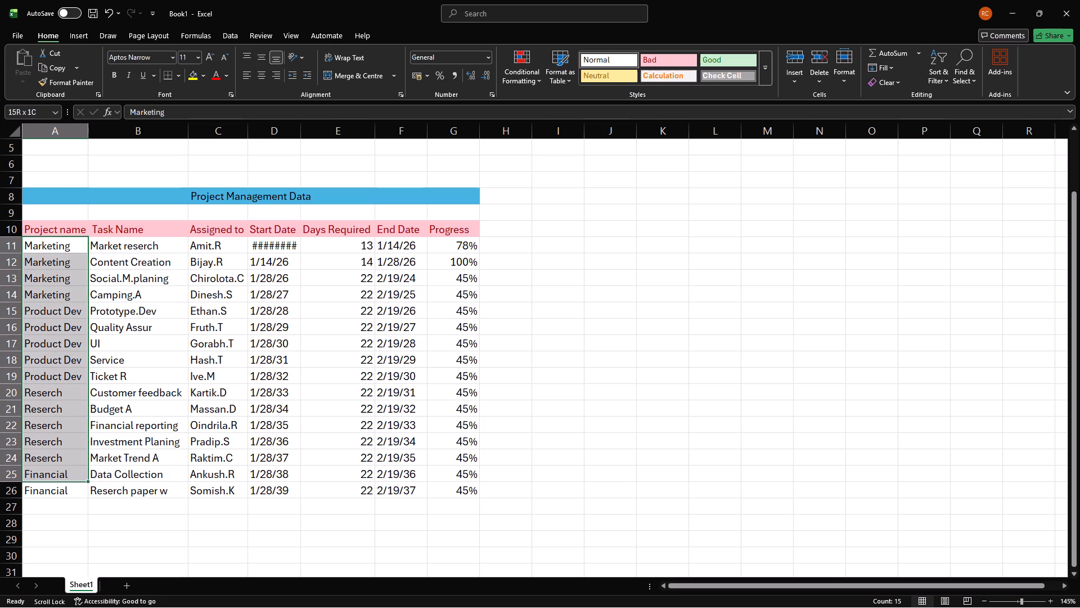
left_click_drag(71, 481, 70, 490)
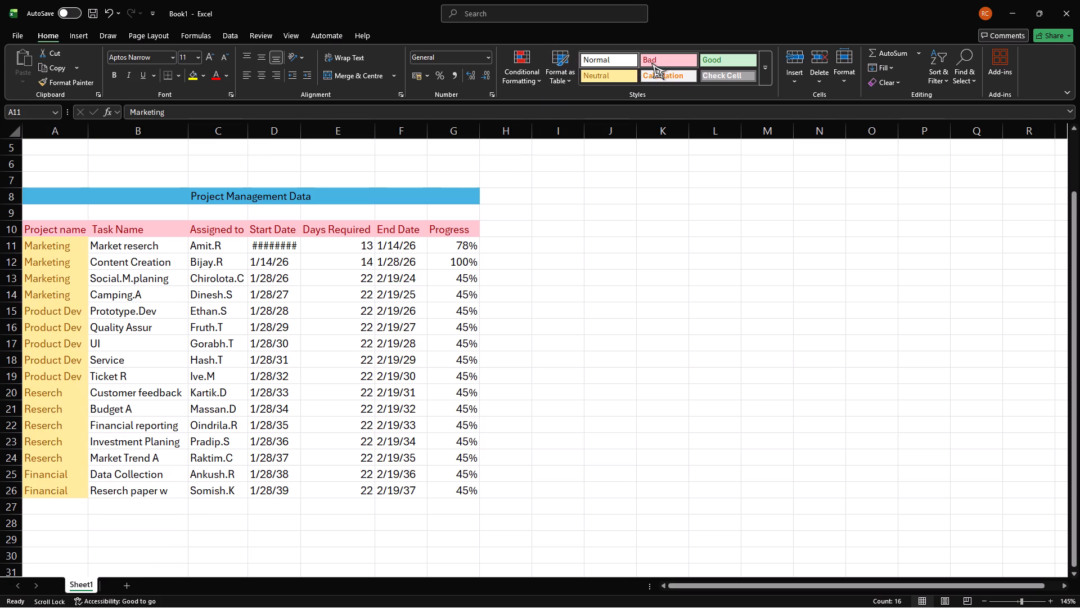
left_click(763, 71)
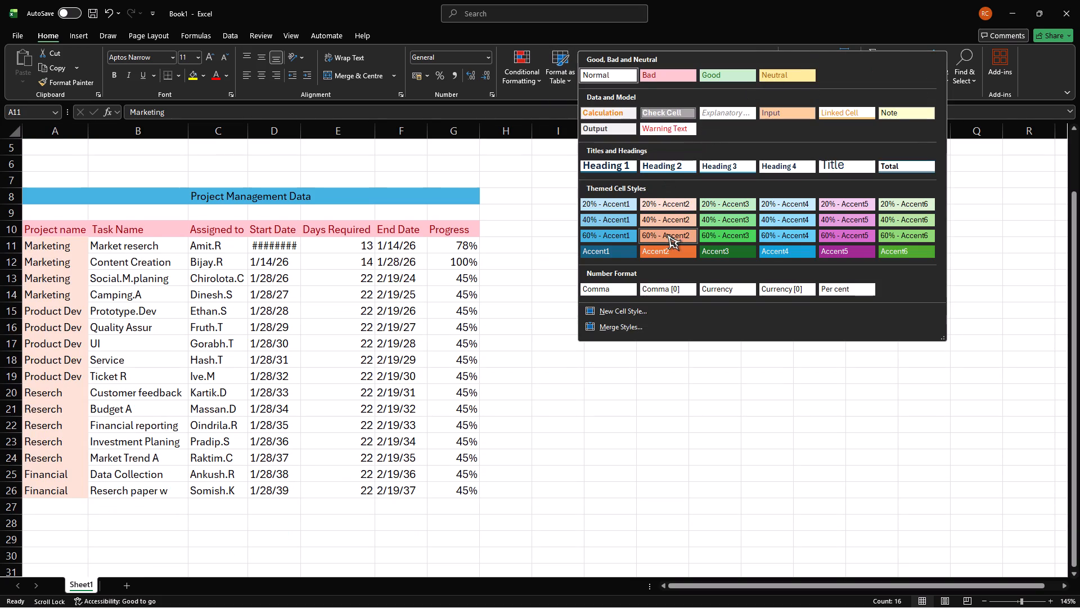
left_click(667, 234)
Apply the Good cell style to the task names in B11:B26.
left_click_drag(140, 244, 145, 453)
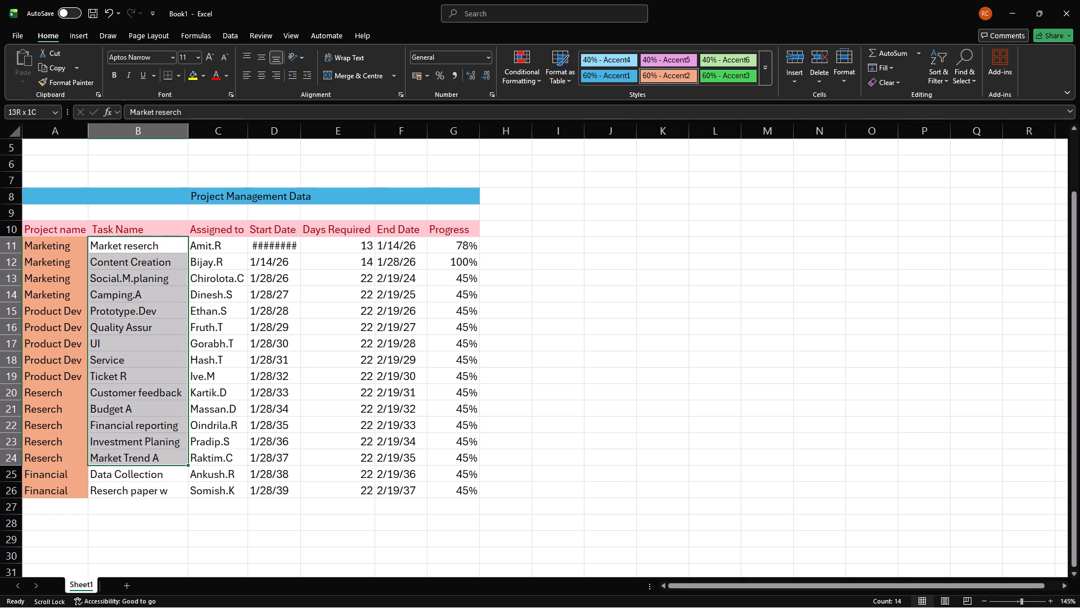
left_click_drag(145, 453, 146, 486)
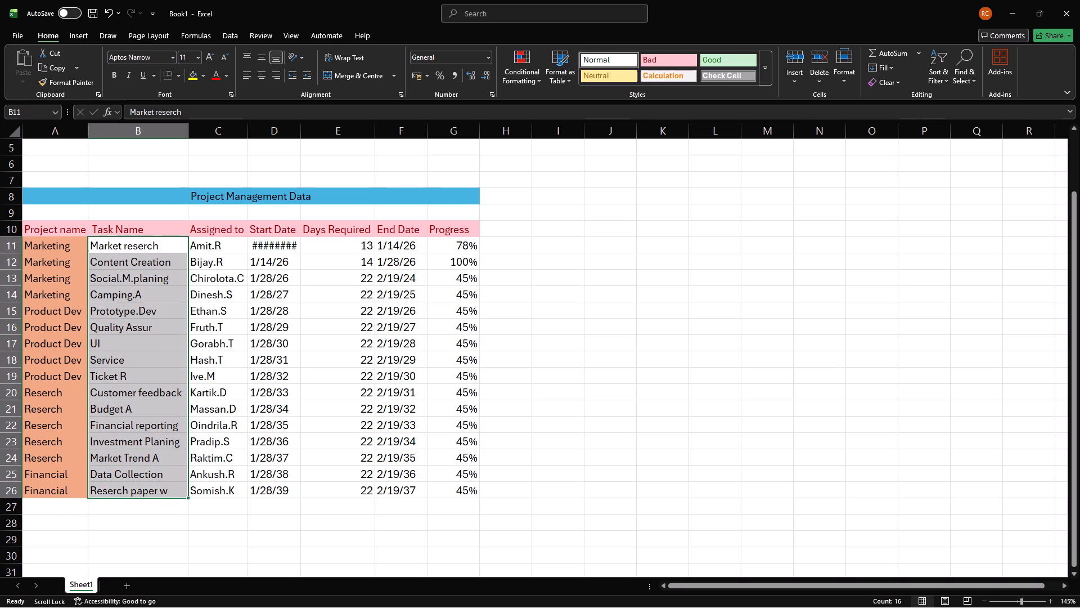
left_click(717, 60)
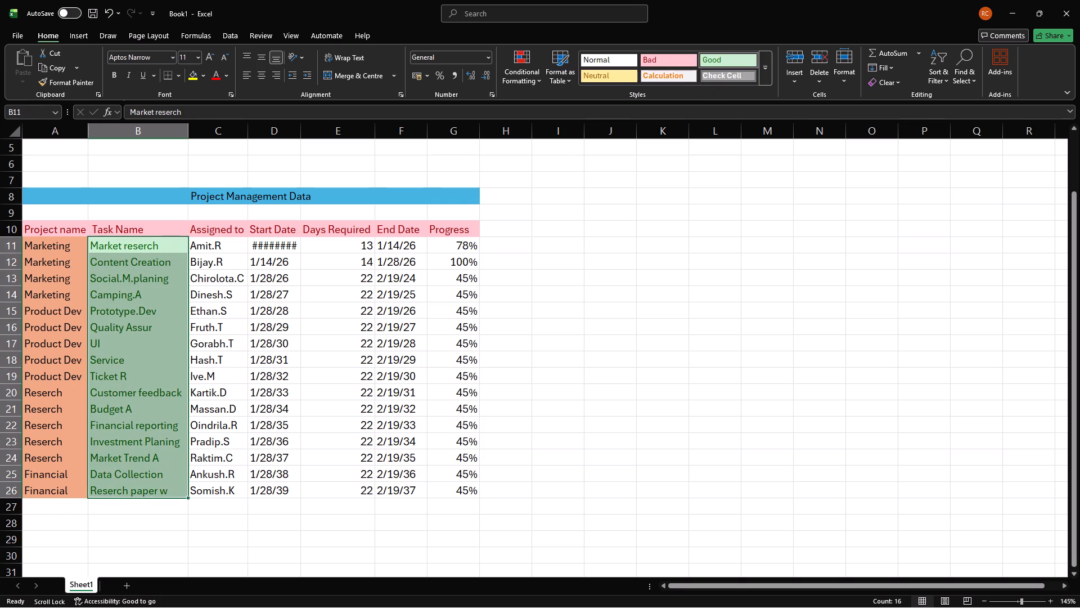
Apply the Accent5 cell style to the assignee names in C11:C26.
left_click_drag(210, 244, 218, 462)
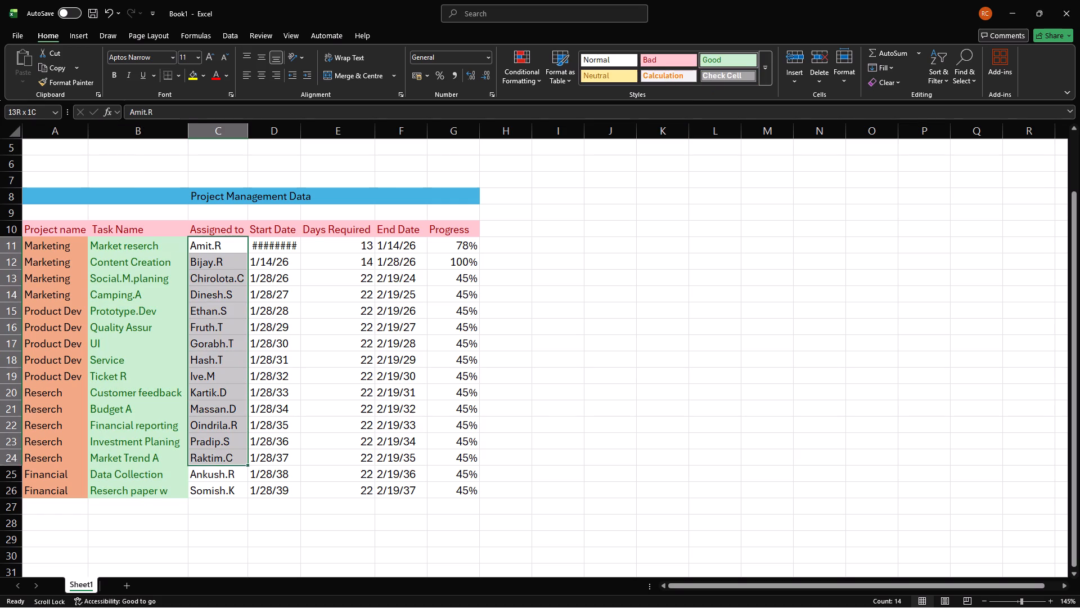
left_click_drag(218, 462, 223, 482)
left_click(770, 78)
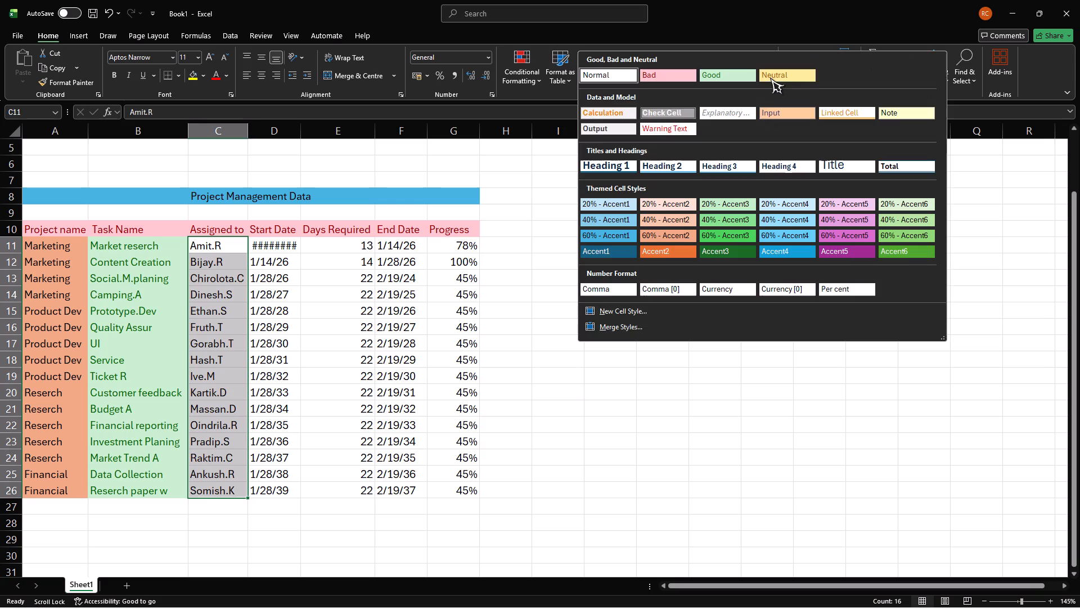
left_click(836, 249)
Apply the Accent6 cell style to the start dates in D11:D26.
left_click_drag(272, 245, 272, 247)
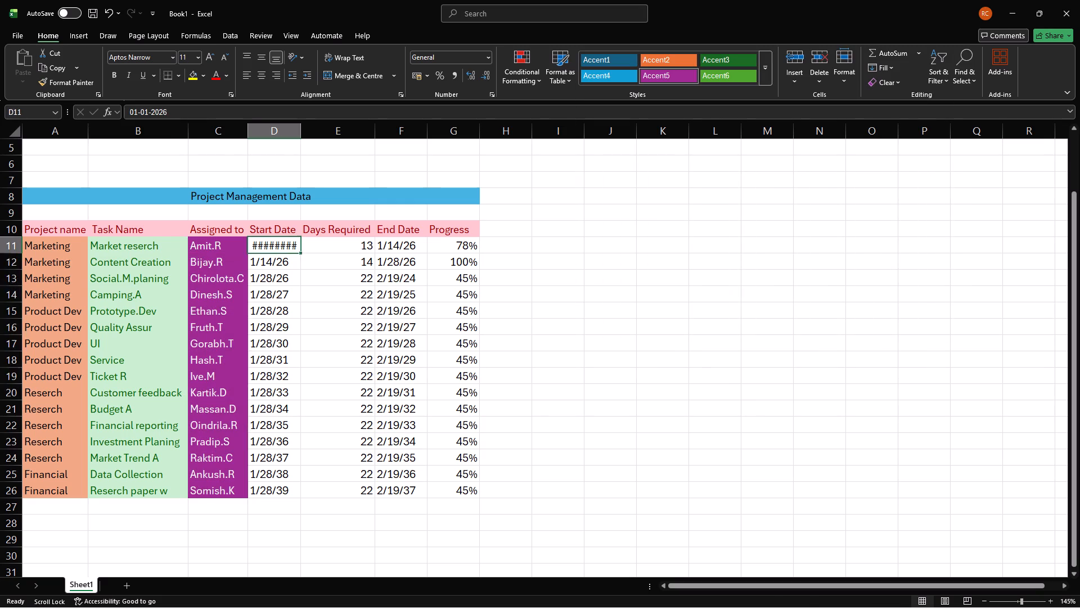
left_click_drag(272, 247, 277, 485)
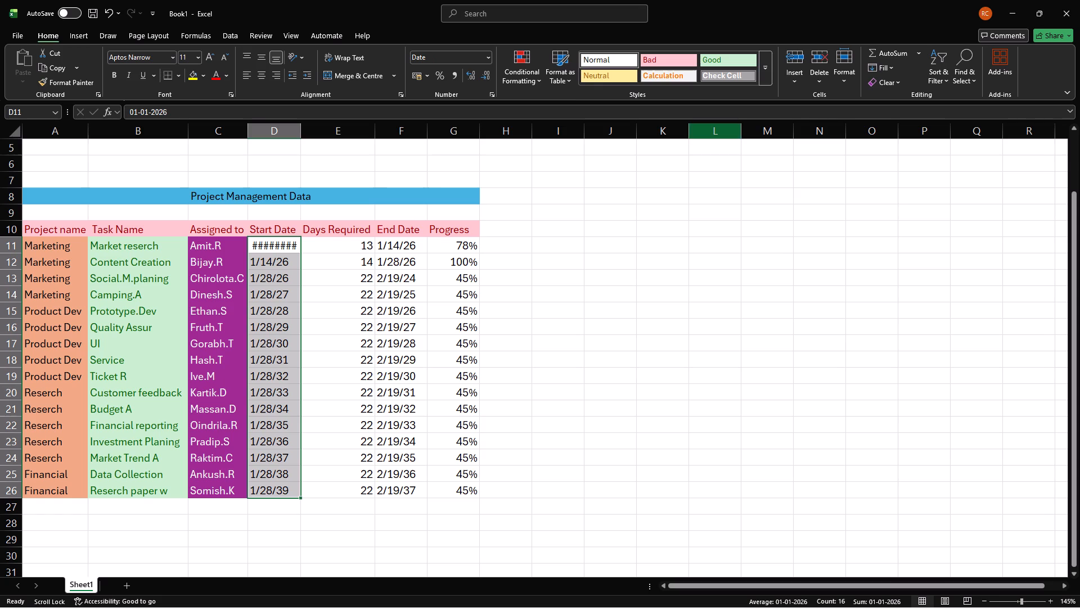
left_click(764, 71)
left_click(887, 249)
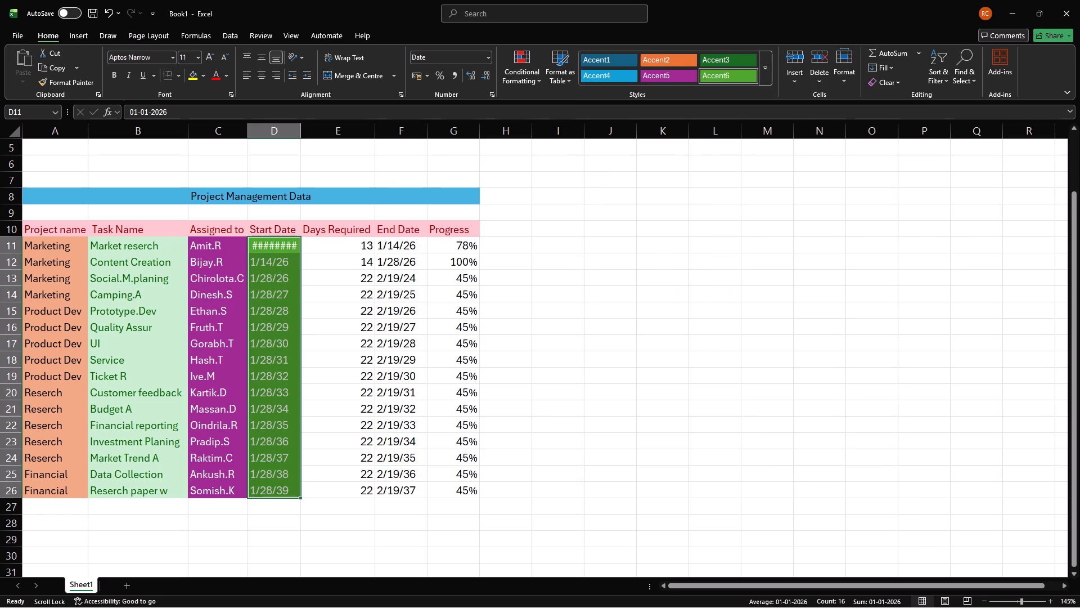
Apply the 40% - Accent2 cell style to the end dates in F11:F26.
left_click_drag(390, 246, 385, 388)
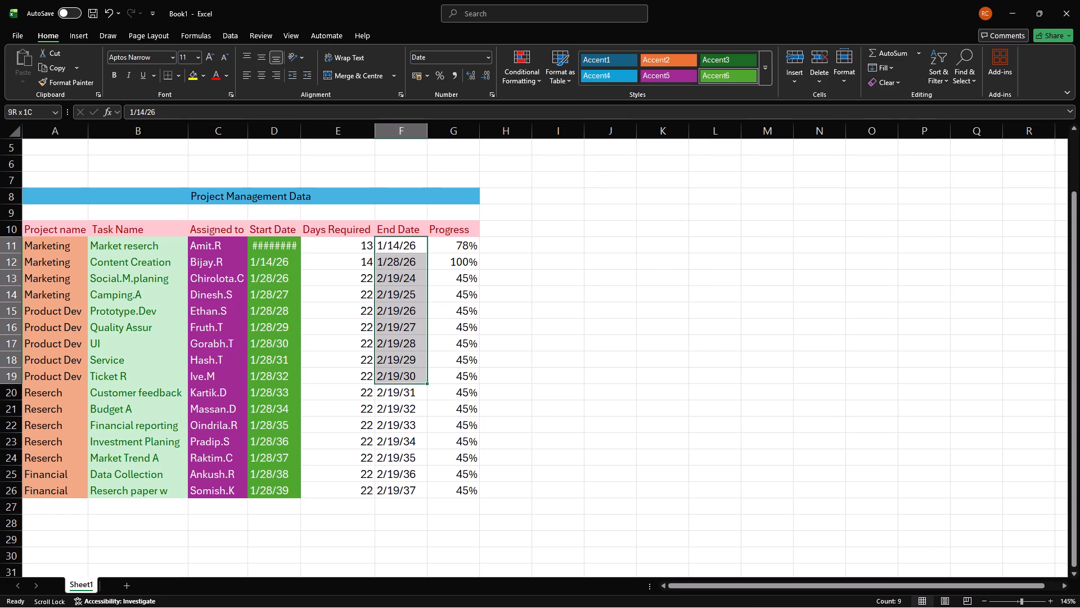
left_click_drag(385, 388, 388, 482)
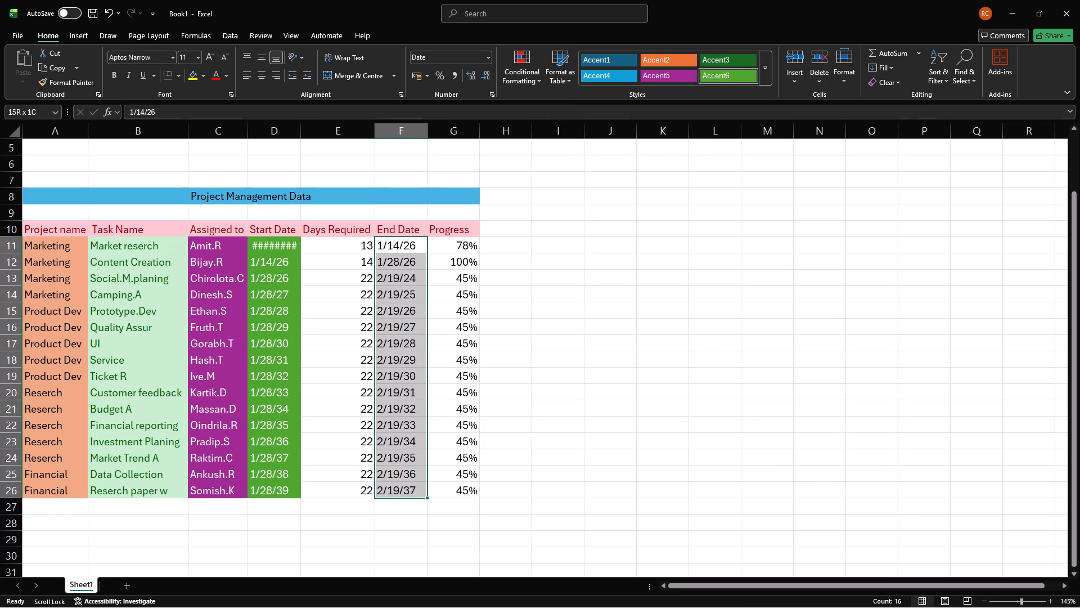
left_click_drag(388, 482, 389, 487)
double_click(765, 86)
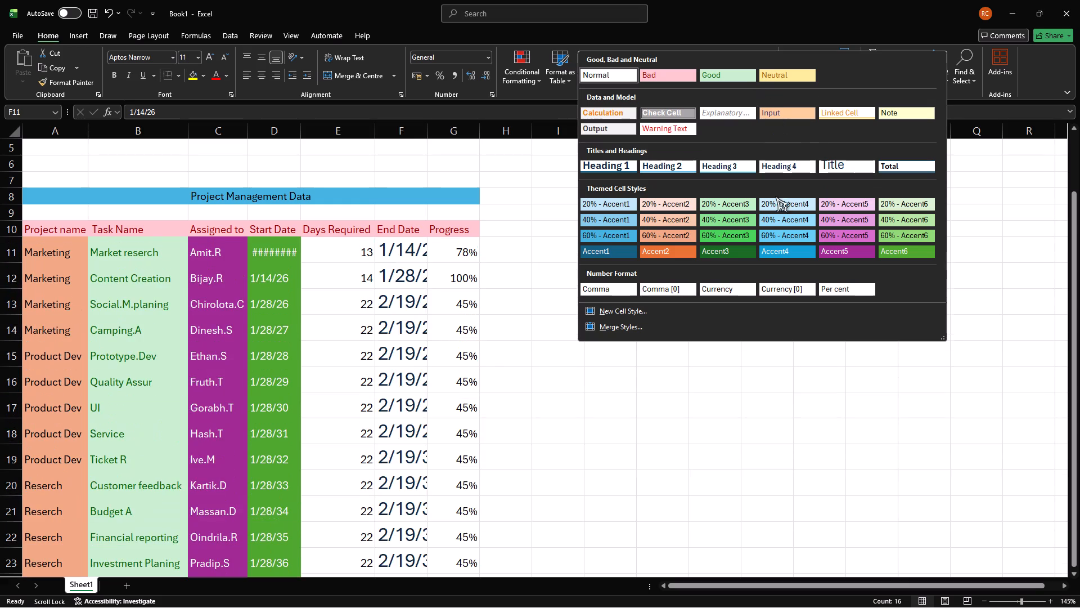
left_click(667, 218)
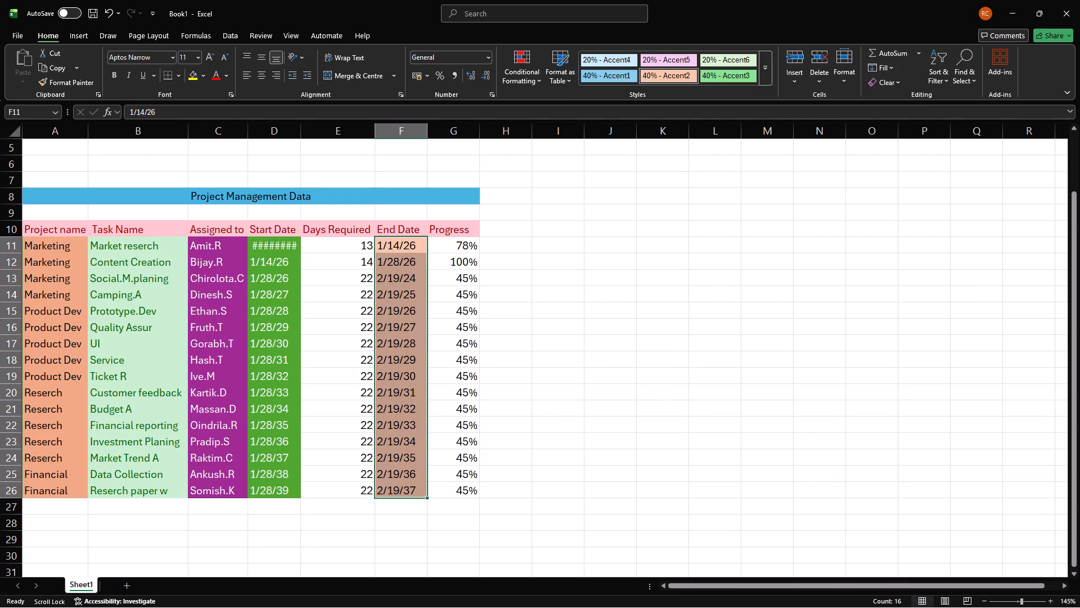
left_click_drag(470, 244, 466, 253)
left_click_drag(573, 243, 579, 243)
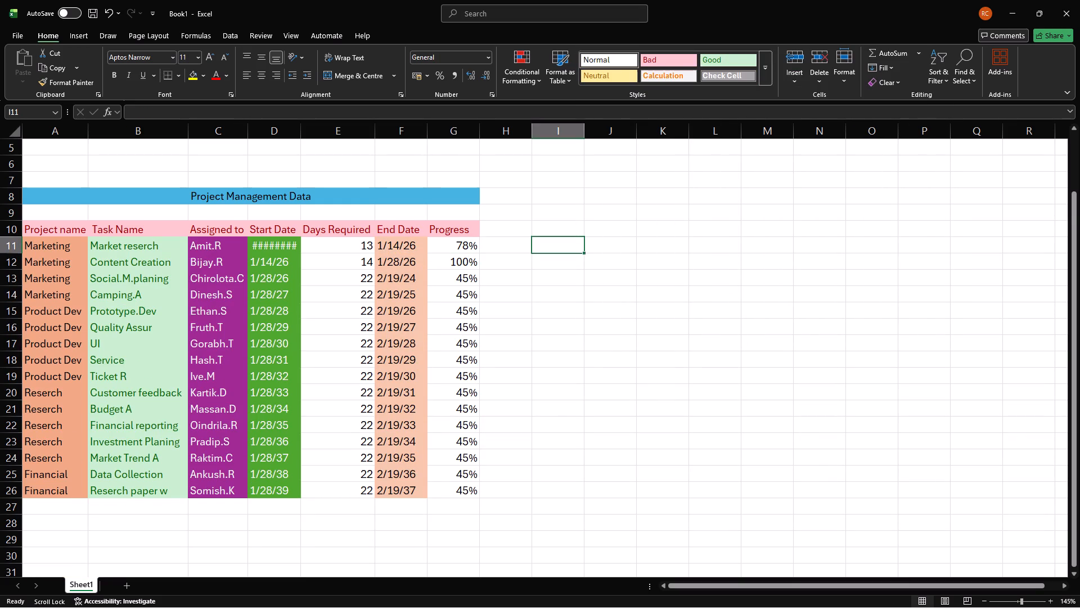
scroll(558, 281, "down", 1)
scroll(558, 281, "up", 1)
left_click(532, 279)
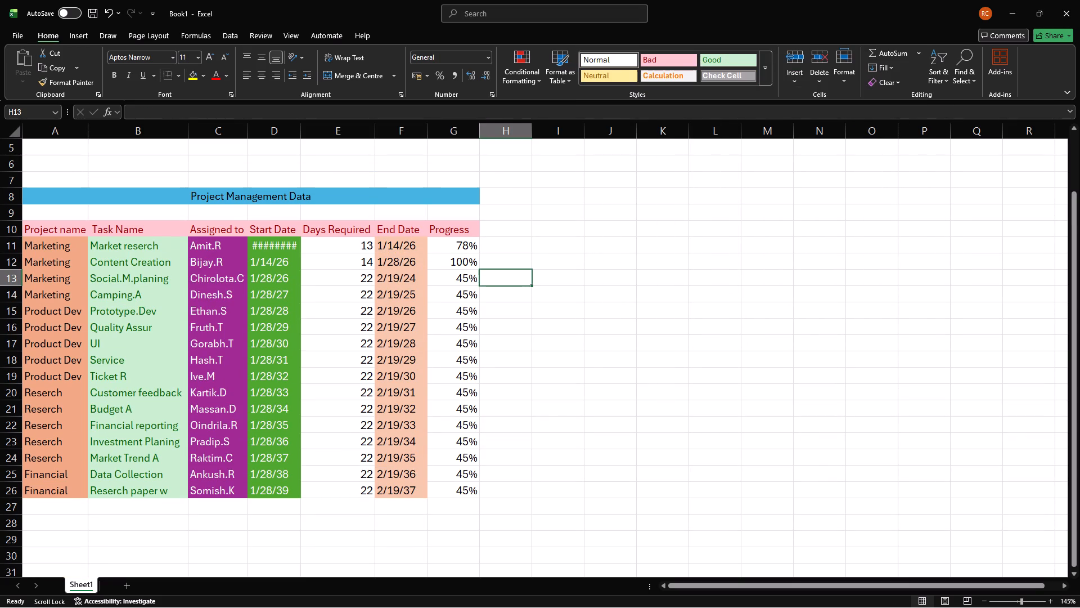
Close the workbook, saving it under the file name Project M D in the OneDrive Documents folder.
left_click(1072, 12)
left_click(499, 272)
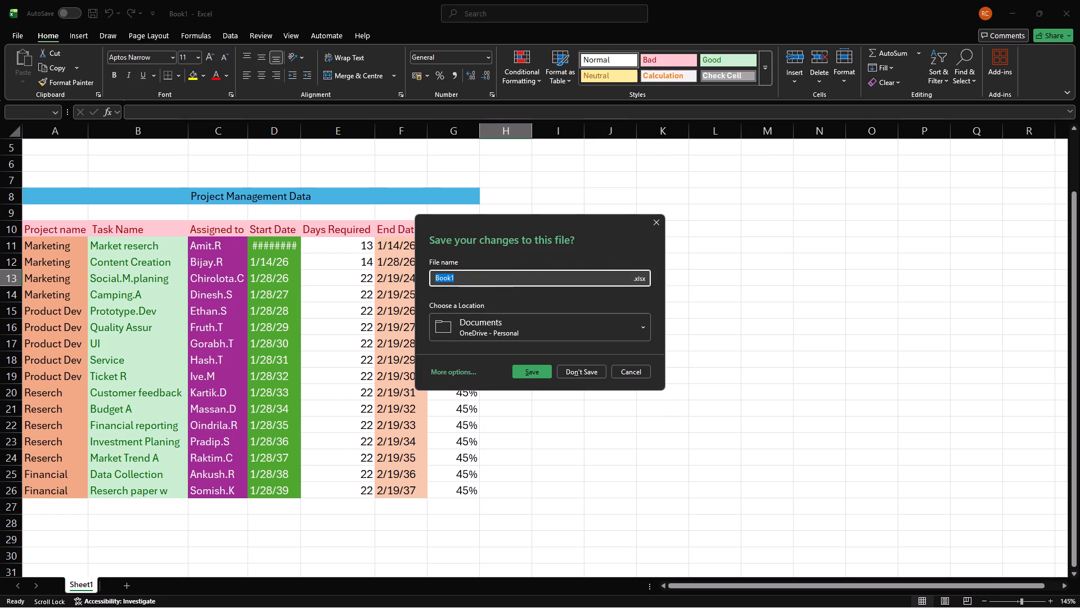
left_click(493, 280)
key("BackSpace")
key("BackSpace")
key("BackSpace")
key("BackSpace")
key("BackSpace")
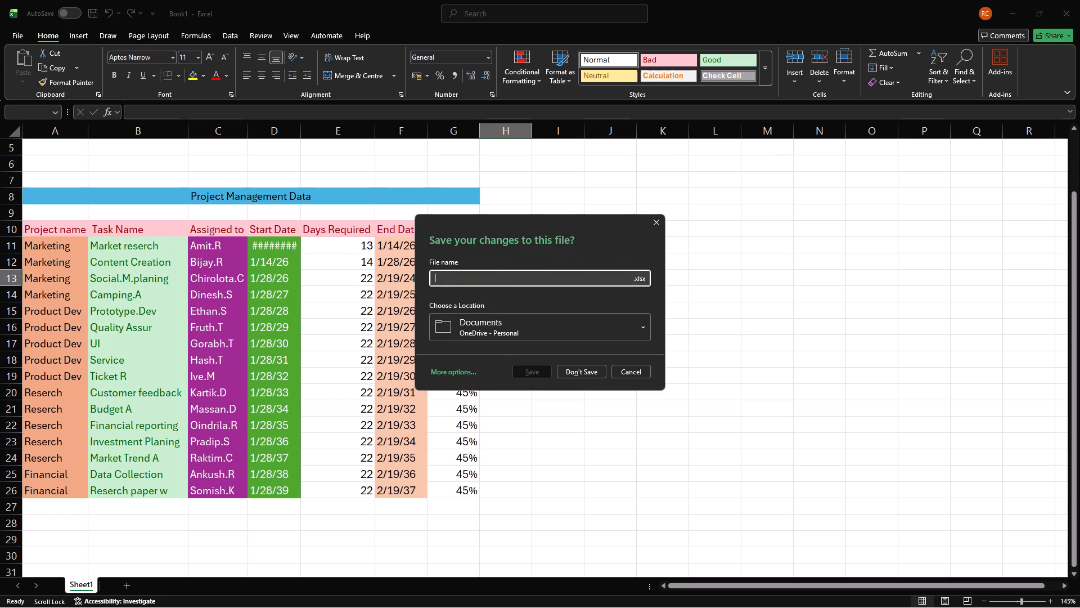
type("Project M")
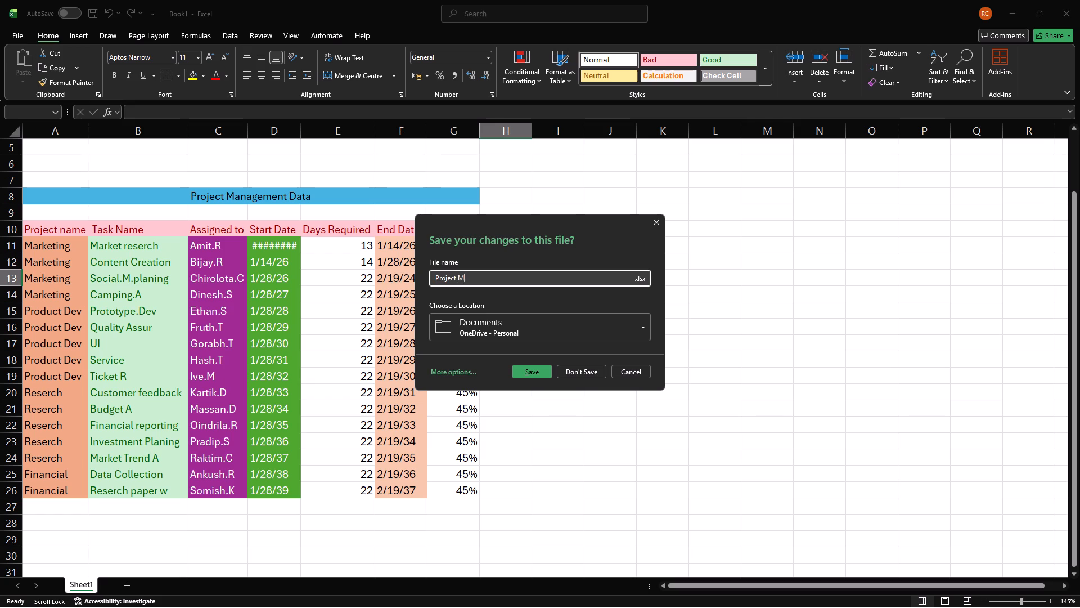
key("space")
type("D")
left_click(536, 372)
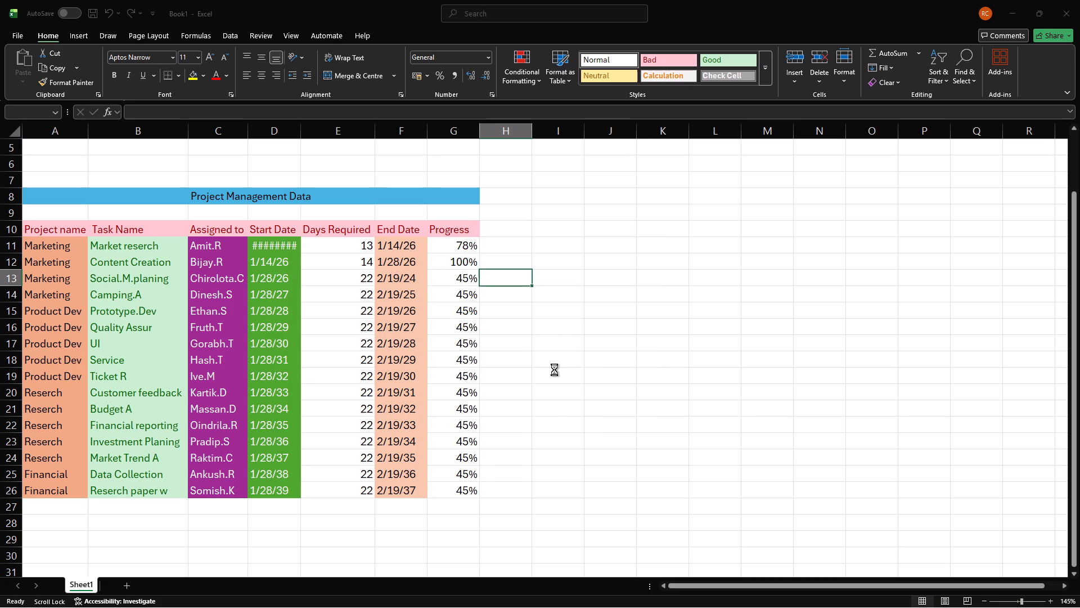